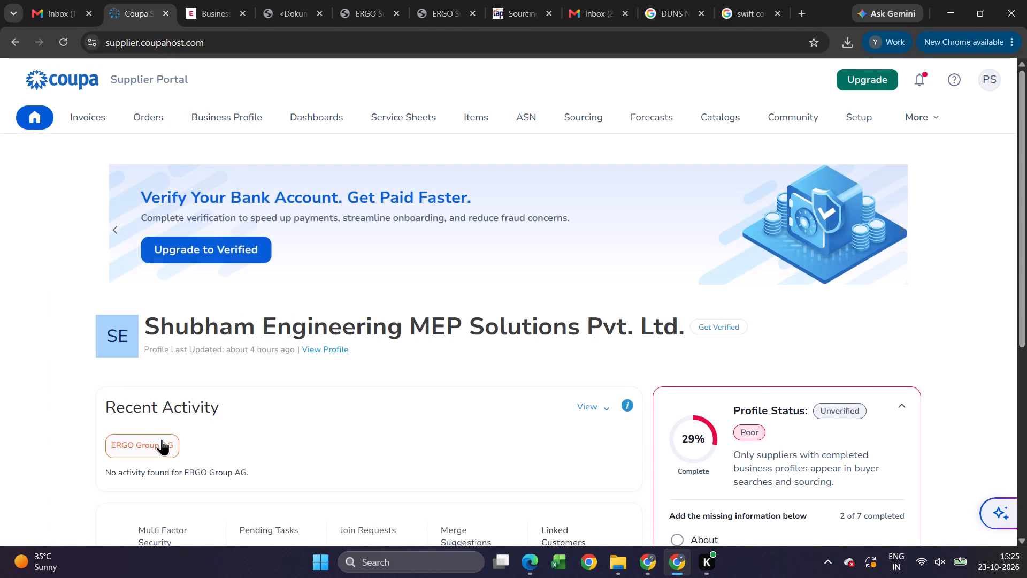
Check the recent activity for ERGO Group AG and the available activity views on the supplier portal's home page.
{"action": "scroll", "coordinate": [328, 422], "scroll_direction": "down", "scroll_amount": 4}
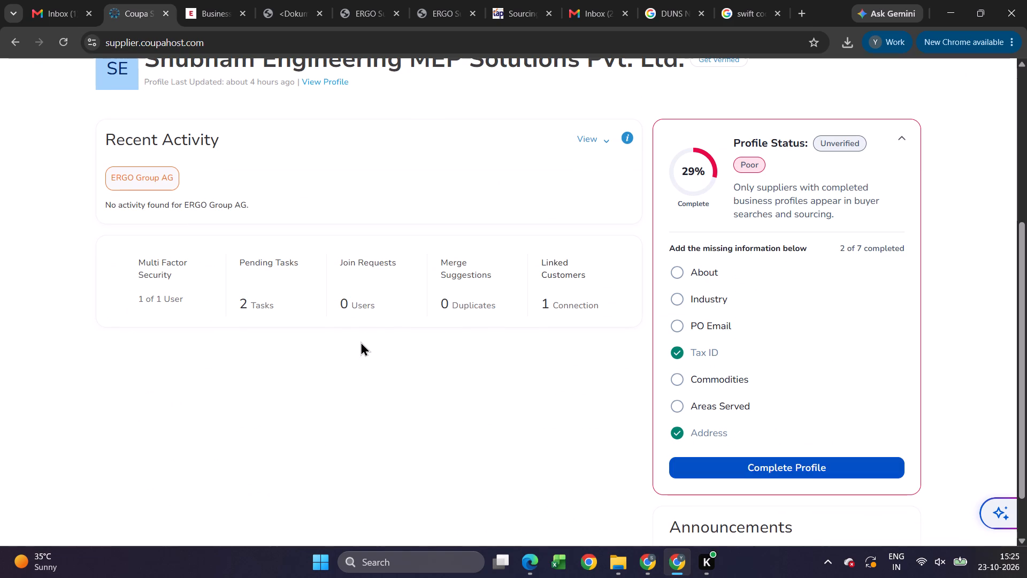
{"action": "left_click", "coordinate": [360, 306]}
{"action": "left_click", "coordinate": [165, 182]}
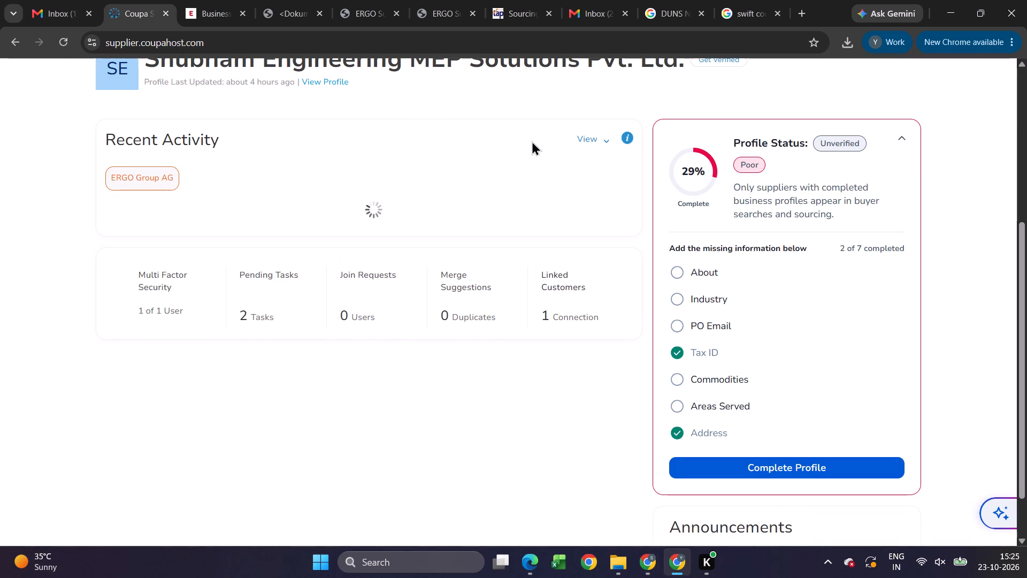
{"action": "left_click", "coordinate": [581, 131]}
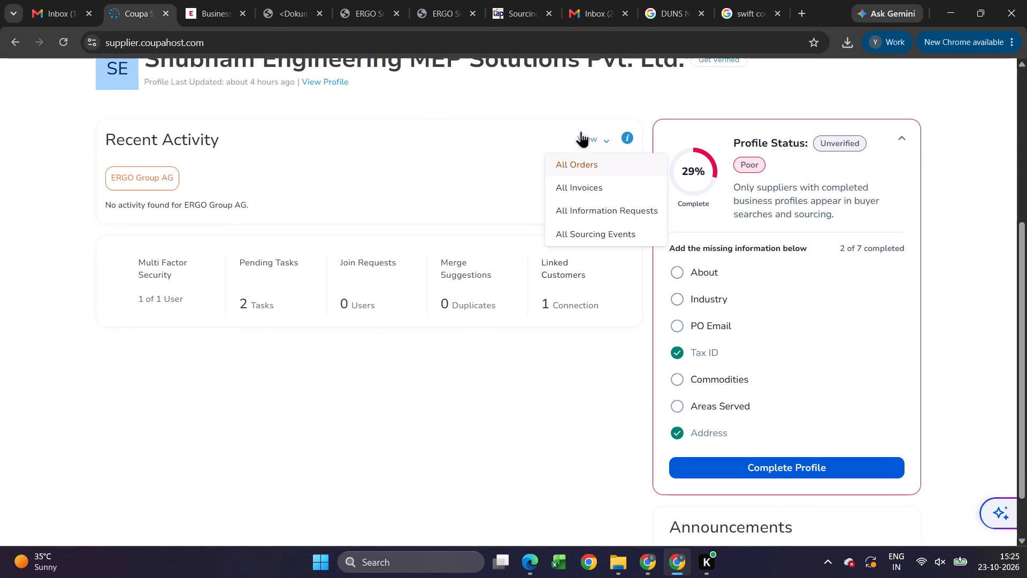
{"action": "scroll", "coordinate": [404, 254], "scroll_direction": "up", "scroll_amount": 5}
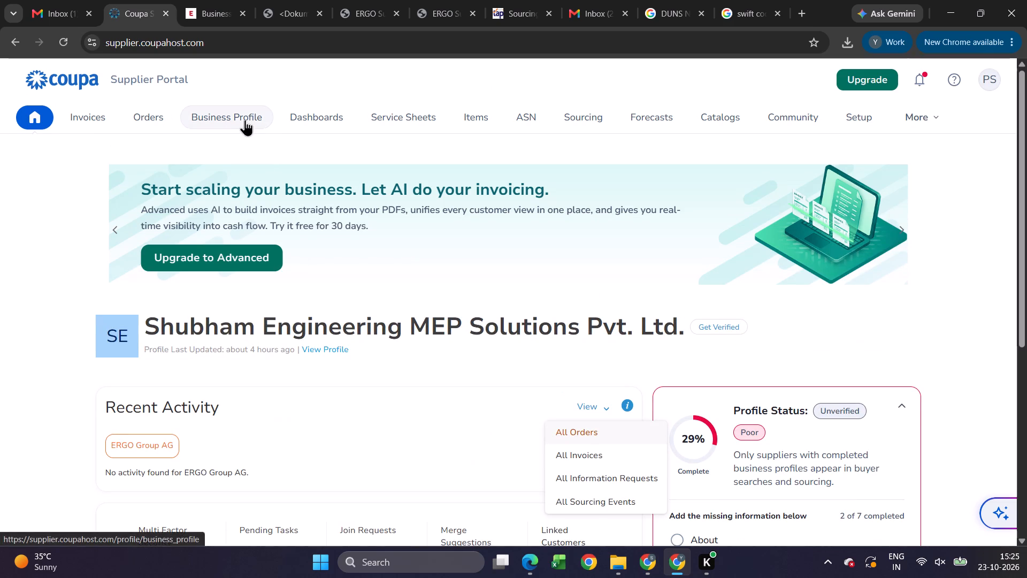
Open the draft form IN_SIM_1.2_ Supplier Self Information_EN_V08v4 from ERGO Group AG's information requests in the business profile.
{"action": "left_click", "coordinate": [206, 116]}
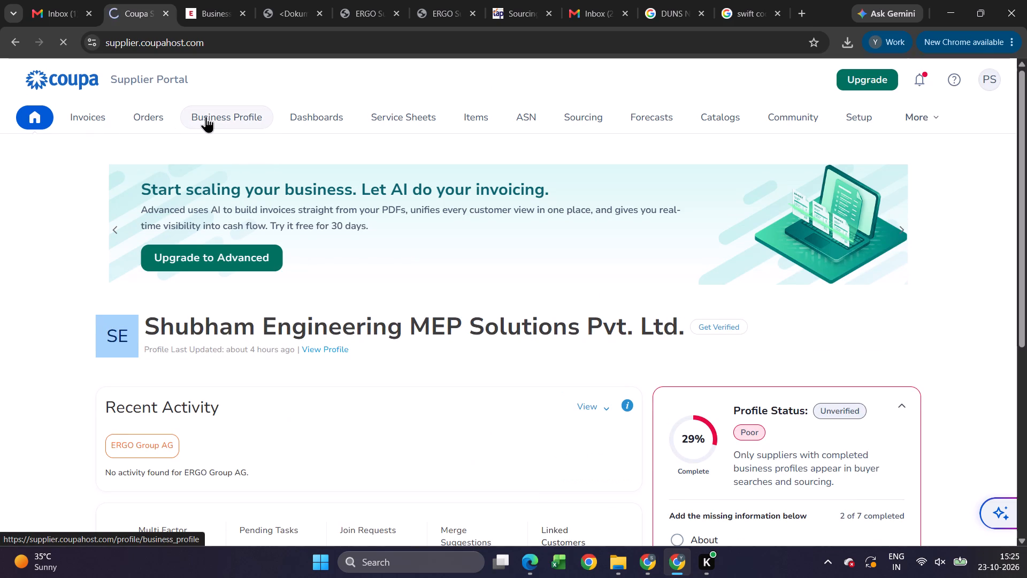
{"action": "left_click", "coordinate": [519, 148]}
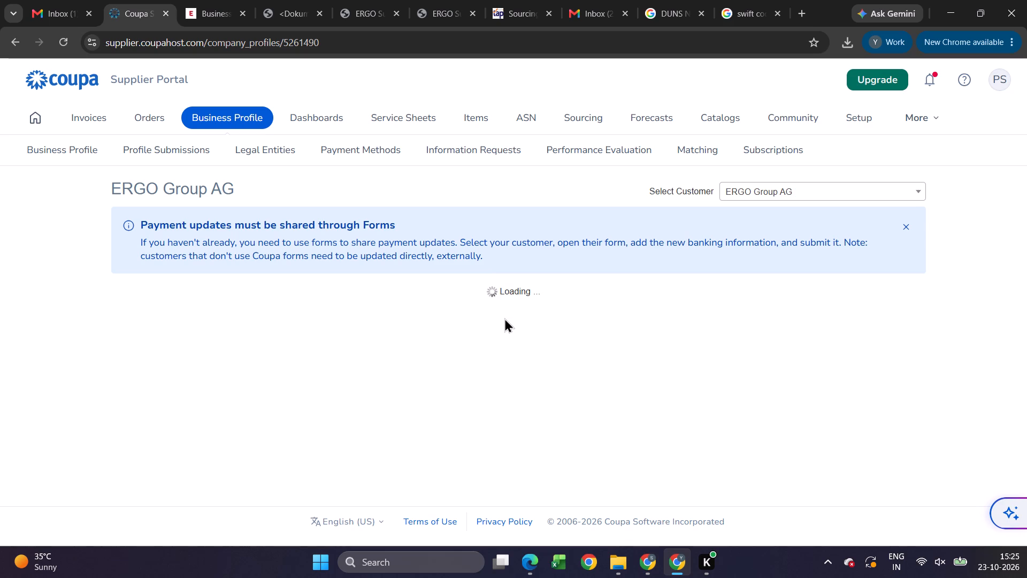
{"action": "scroll", "coordinate": [504, 318], "scroll_direction": "down", "scroll_amount": 1}
{"action": "left_click", "coordinate": [310, 352]}
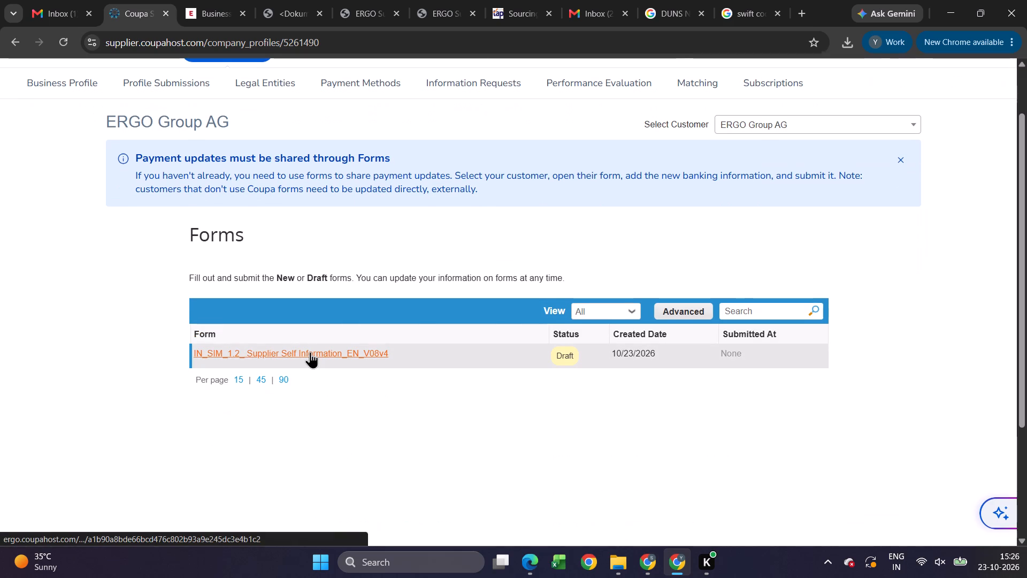
{"action": "left_click", "coordinate": [310, 352]}
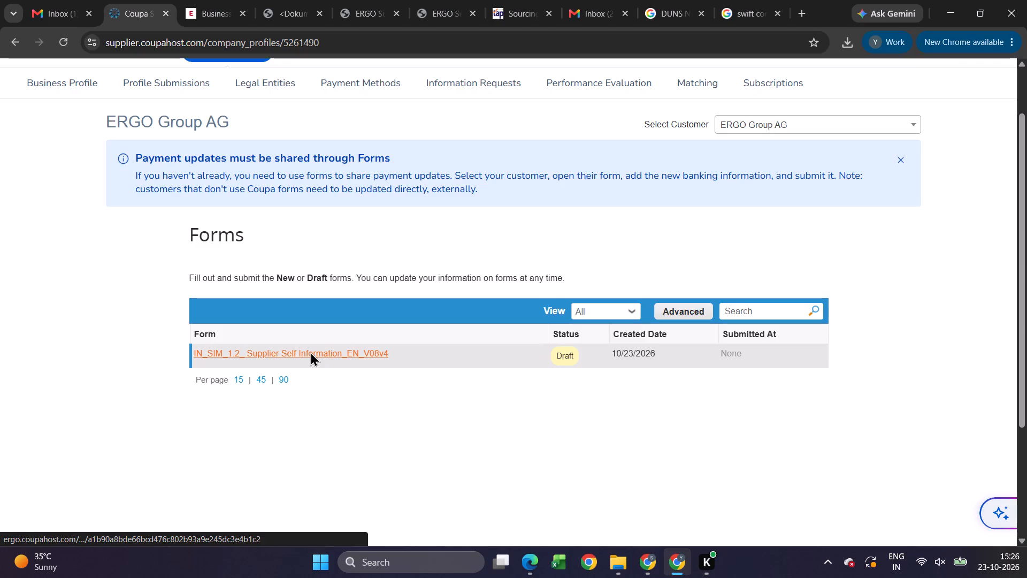
Review the supplier self-information form's entries from Company Information through to the Bank Details section.
{"action": "scroll", "coordinate": [376, 376], "scroll_direction": "down", "scroll_amount": 5}
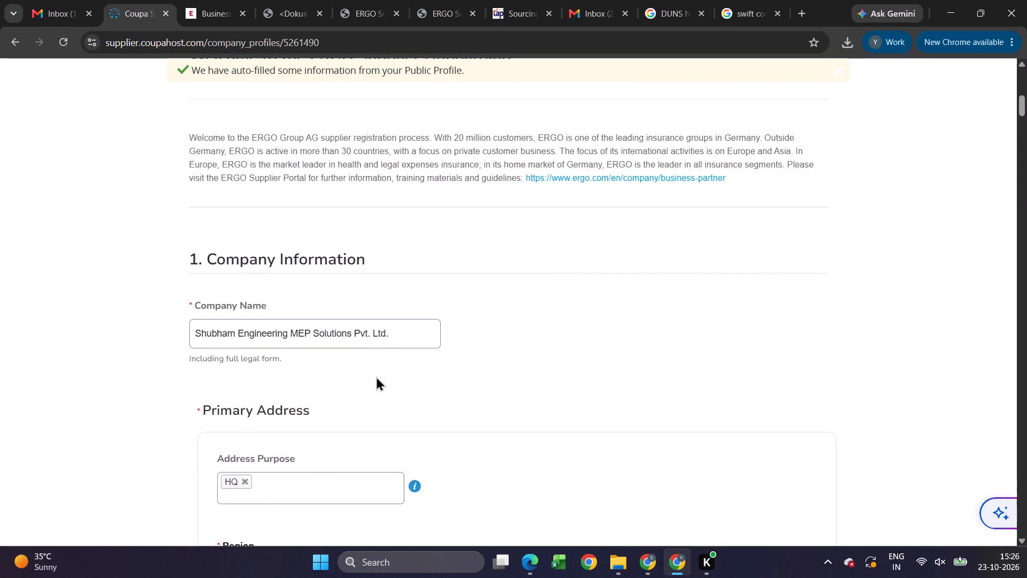
{"action": "scroll", "coordinate": [376, 376], "scroll_direction": "down", "scroll_amount": 20}
{"action": "scroll", "coordinate": [376, 376], "scroll_direction": "down", "scroll_amount": 20}
{"action": "scroll", "coordinate": [376, 376], "scroll_direction": "down", "scroll_amount": 1}
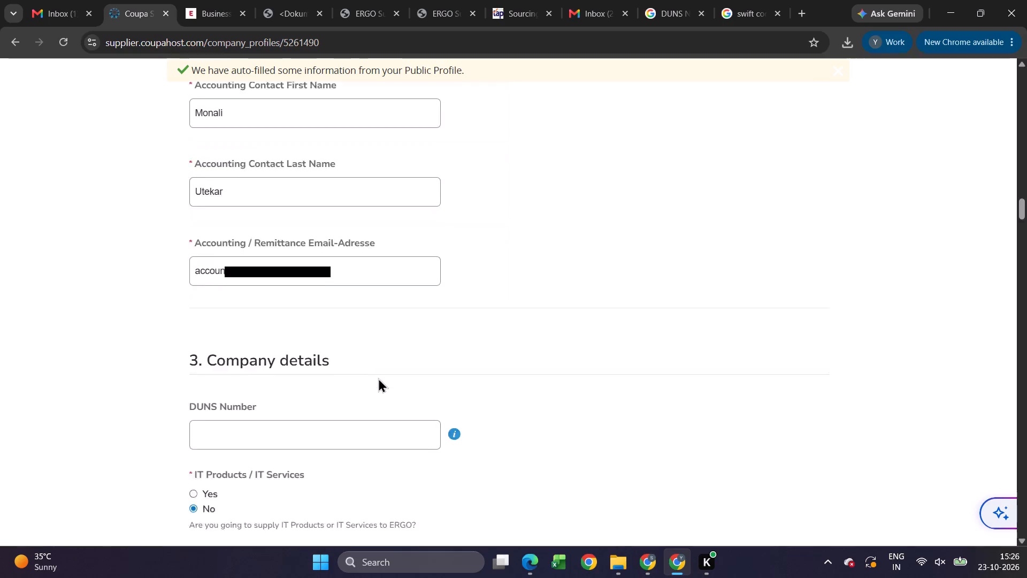
{"action": "scroll", "coordinate": [378, 378], "scroll_direction": "down", "scroll_amount": 20}
{"action": "scroll", "coordinate": [378, 378], "scroll_direction": "down", "scroll_amount": 20}
{"action": "scroll", "coordinate": [378, 378], "scroll_direction": "down", "scroll_amount": 6}
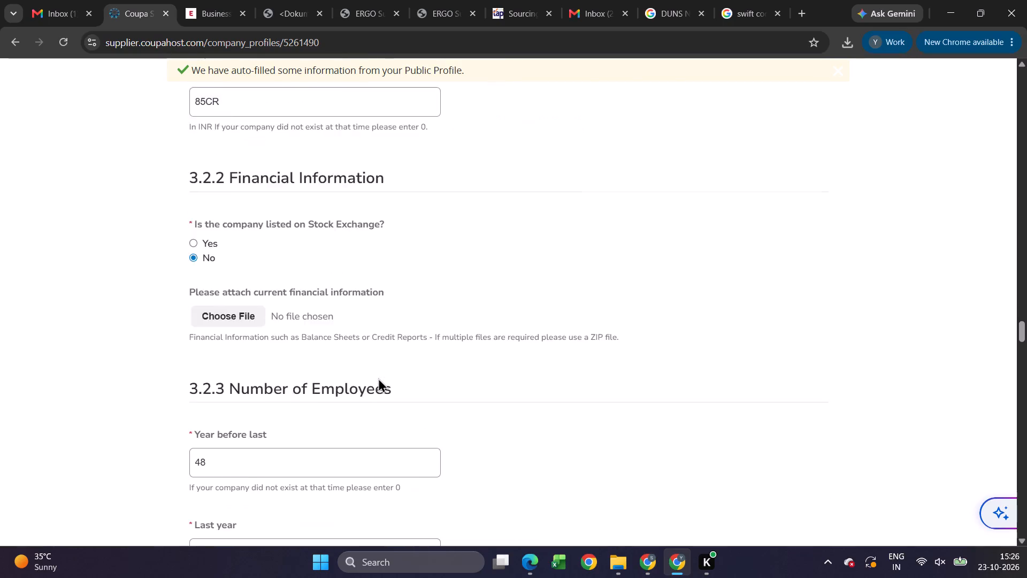
{"action": "scroll", "coordinate": [378, 378], "scroll_direction": "down", "scroll_amount": 15}
{"action": "scroll", "coordinate": [378, 378], "scroll_direction": "up", "scroll_amount": 1}
{"action": "scroll", "coordinate": [378, 378], "scroll_direction": "down", "scroll_amount": 4}
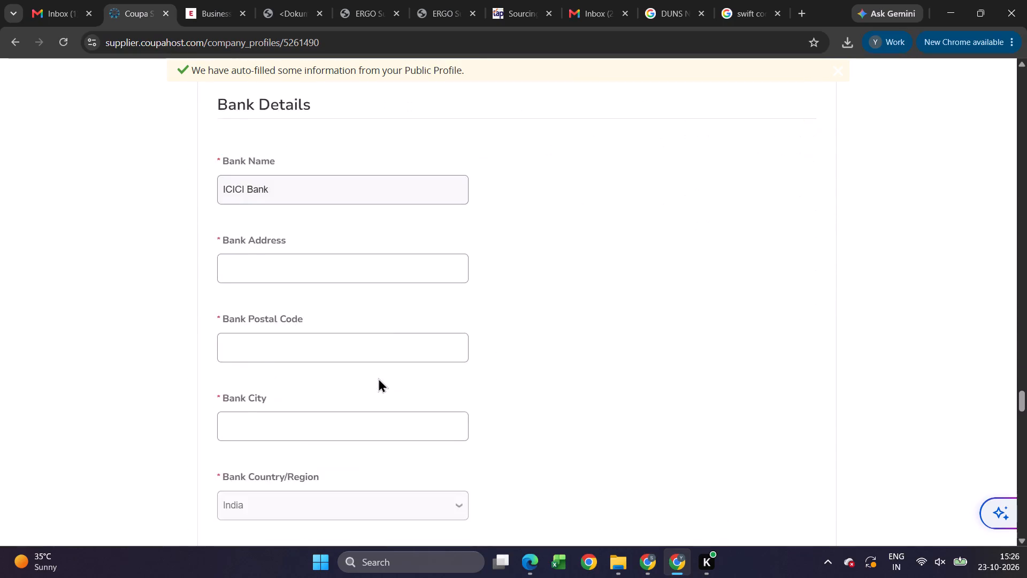
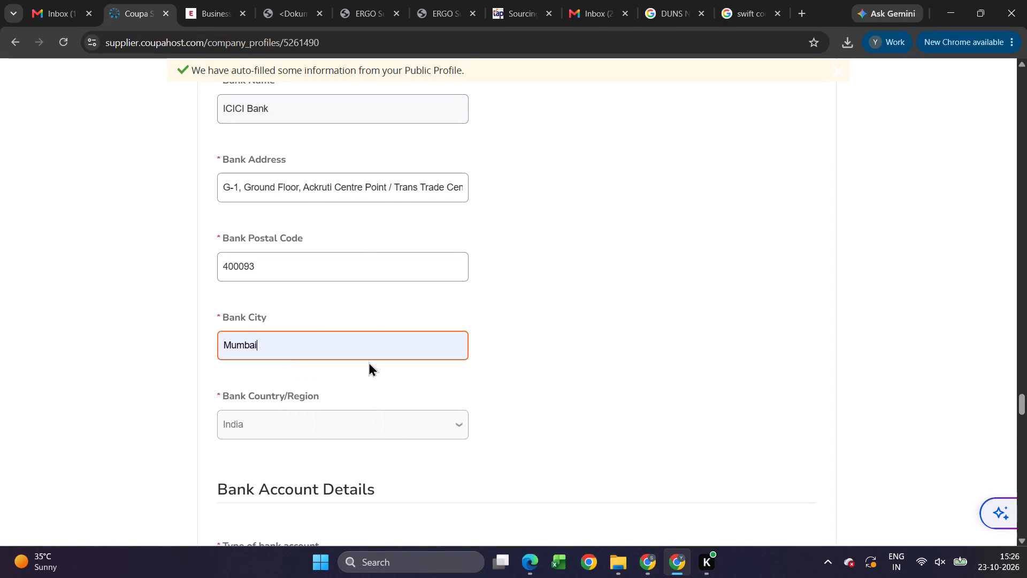
Specify a Current Account outside SEPA countries and registered in India in the Bank Account Details section.
{"action": "scroll", "coordinate": [369, 362], "scroll_direction": "down", "scroll_amount": 5}
{"action": "left_click", "coordinate": [247, 247]}
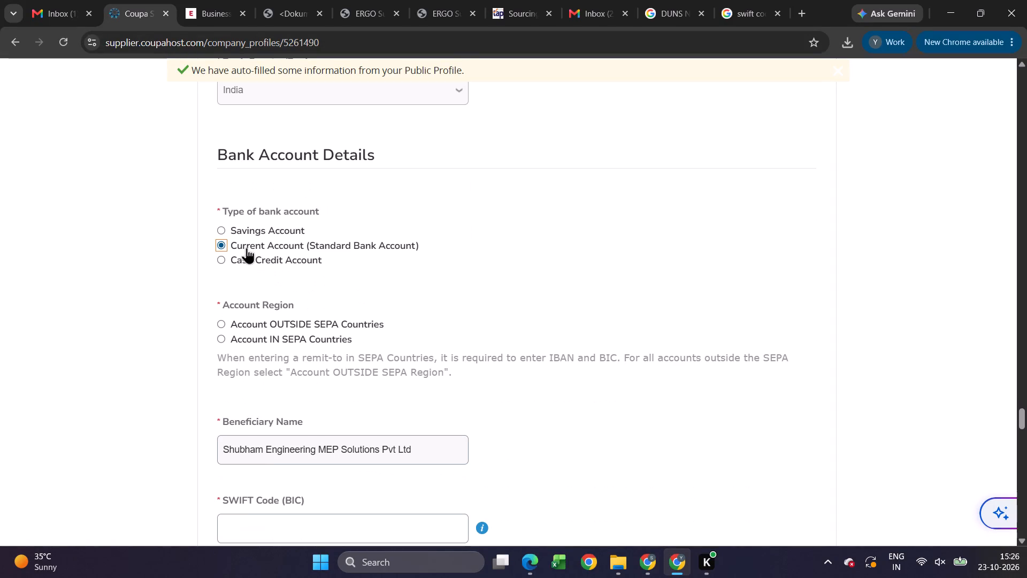
{"action": "left_click", "coordinate": [232, 336]}
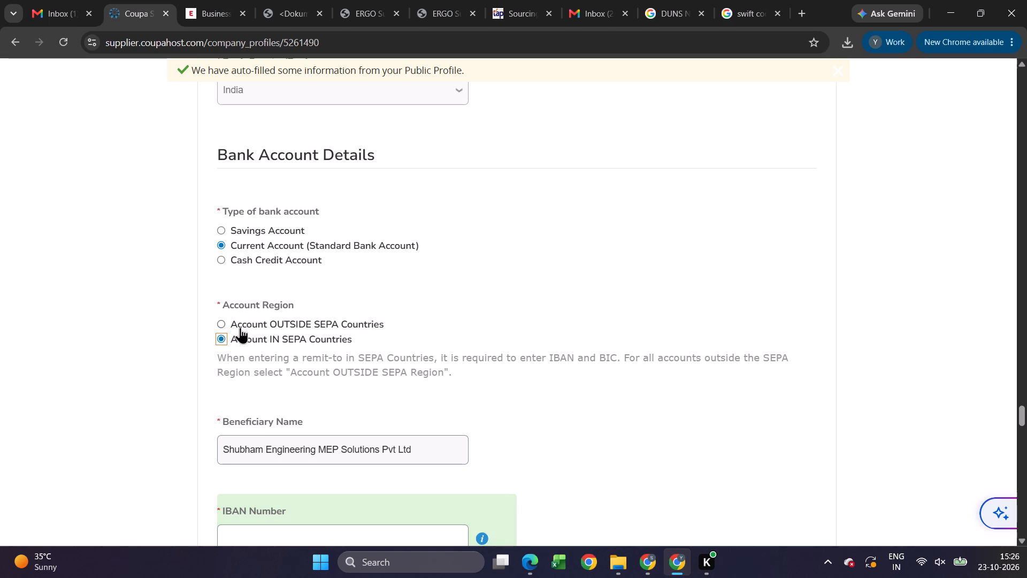
{"action": "left_click", "coordinate": [241, 326]}
{"action": "left_click", "coordinate": [223, 446]}
{"action": "scroll", "coordinate": [290, 398], "scroll_direction": "down", "scroll_amount": 2}
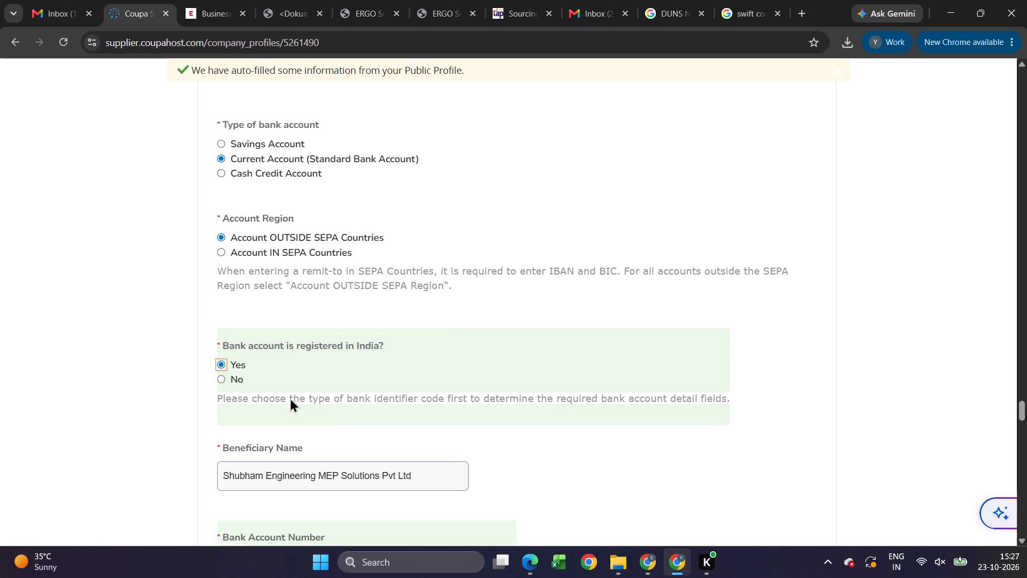
Fill in the bank account's SWIFT Code (BIC) with the suggested ICICINBBXXX.
{"action": "scroll", "coordinate": [290, 398], "scroll_direction": "down", "scroll_amount": 4}
{"action": "left_click", "coordinate": [296, 340]}
{"action": "scroll", "coordinate": [296, 340], "scroll_direction": "down", "scroll_amount": 1}
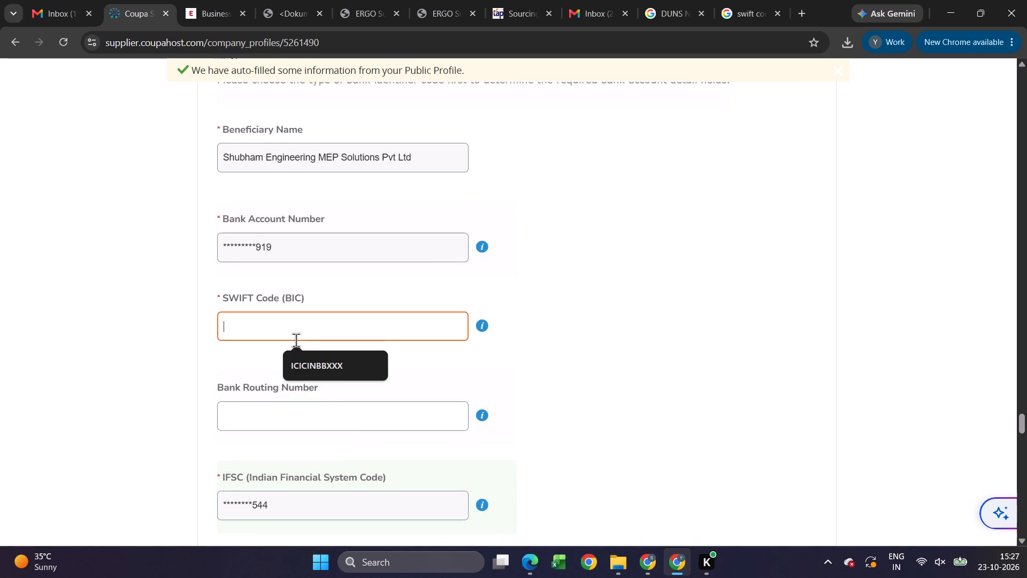
{"action": "left_click", "coordinate": [303, 358]}
Attach the ergo-declaration-of-confidentiality-de-en-v10 (29) (1) PDF as the Non-Disclosure Agreement in the Compliance section.
{"action": "scroll", "coordinate": [303, 358], "scroll_direction": "down", "scroll_amount": 5}
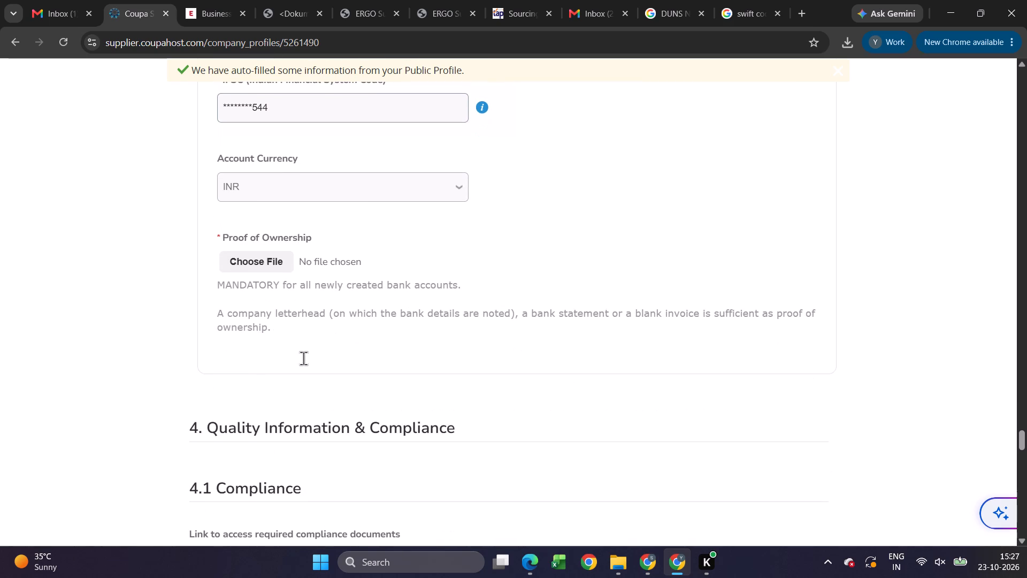
{"action": "scroll", "coordinate": [249, 283], "scroll_direction": "down", "scroll_amount": 7}
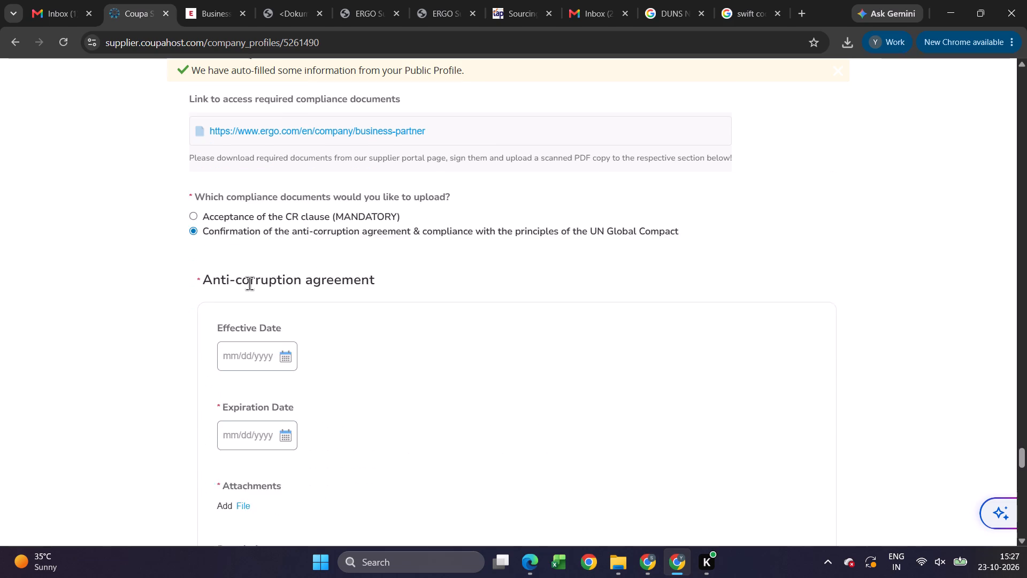
{"action": "scroll", "coordinate": [249, 283], "scroll_direction": "down", "scroll_amount": 3}
{"action": "scroll", "coordinate": [249, 283], "scroll_direction": "up", "scroll_amount": 2}
{"action": "scroll", "coordinate": [249, 283], "scroll_direction": "down", "scroll_amount": 7}
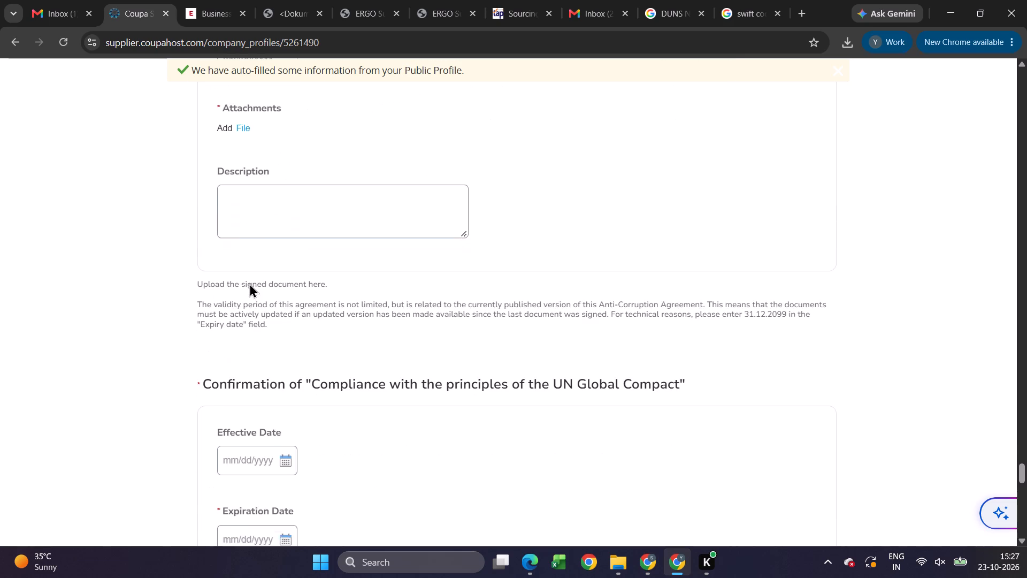
{"action": "scroll", "coordinate": [249, 283], "scroll_direction": "down", "scroll_amount": 5}
{"action": "left_click", "coordinate": [231, 349]}
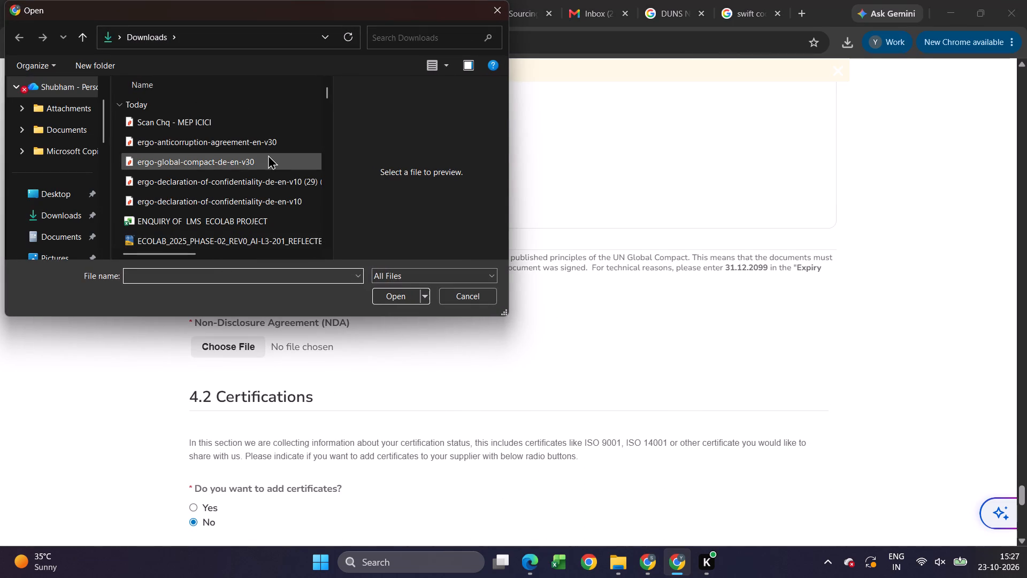
{"action": "left_click", "coordinate": [267, 184]}
{"action": "left_click", "coordinate": [388, 295]}
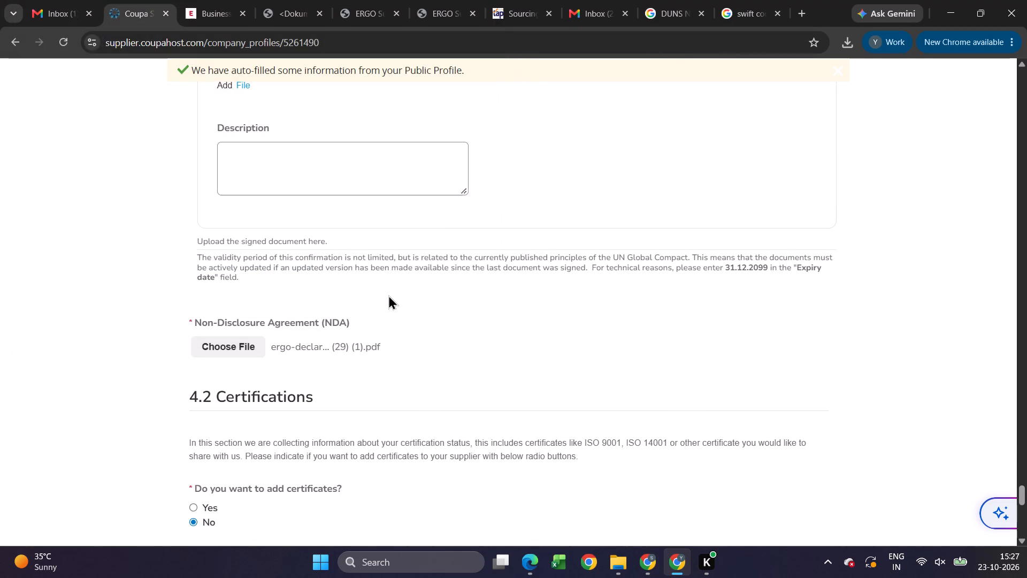
Set the anti-corruption agreement's effective date to 10/23/2026 and fill in its expiration date from the suggested entry.
{"action": "scroll", "coordinate": [388, 295], "scroll_direction": "down", "scroll_amount": 2}
{"action": "scroll", "coordinate": [371, 302], "scroll_direction": "up", "scroll_amount": 4}
{"action": "scroll", "coordinate": [316, 315], "scroll_direction": "up", "scroll_amount": 2}
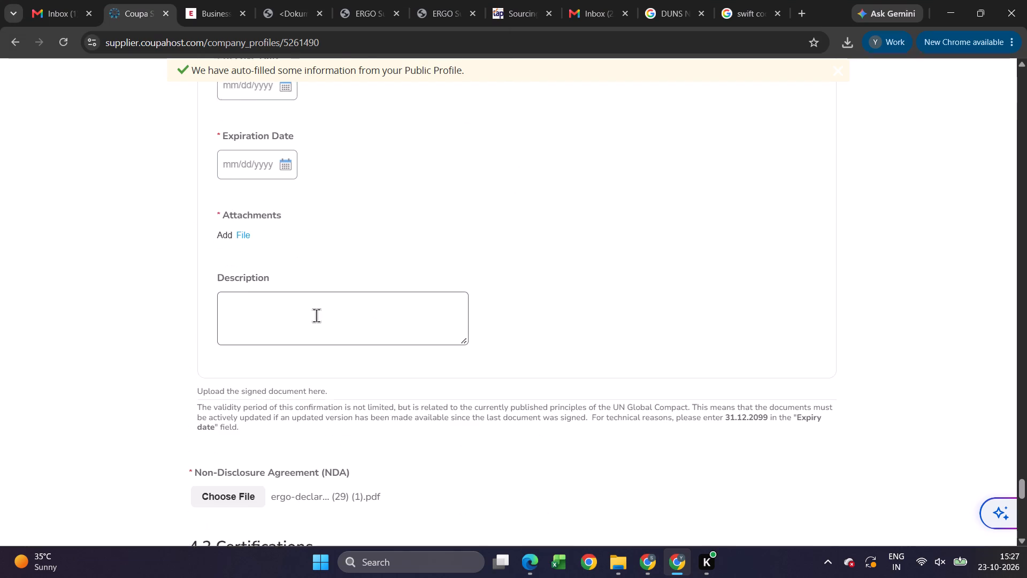
{"action": "scroll", "coordinate": [211, 217], "scroll_direction": "up", "scroll_amount": 3}
{"action": "scroll", "coordinate": [251, 192], "scroll_direction": "up", "scroll_amount": 5}
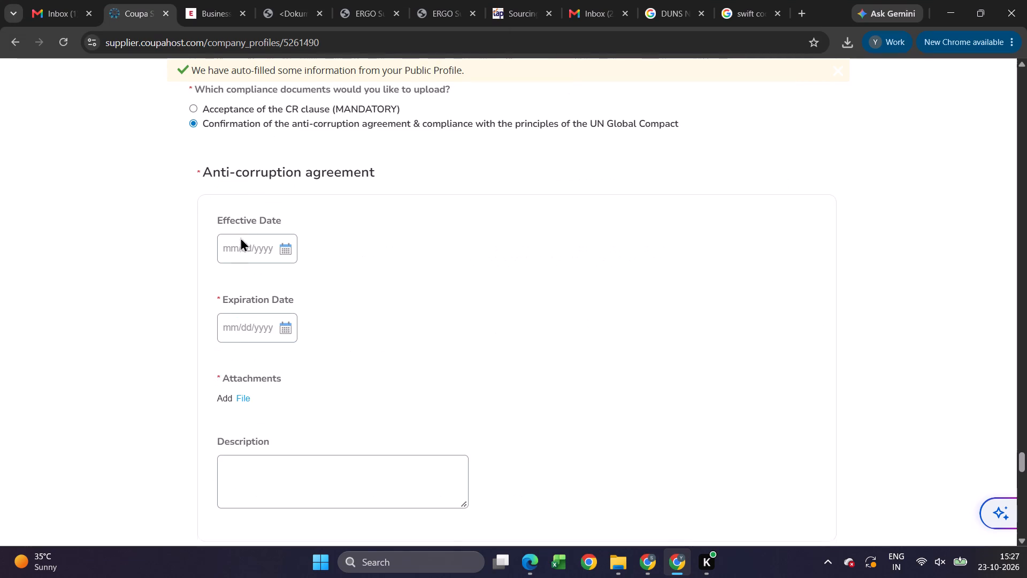
{"action": "left_click", "coordinate": [241, 250]}
{"action": "left_click", "coordinate": [275, 293]}
{"action": "left_click", "coordinate": [458, 344]}
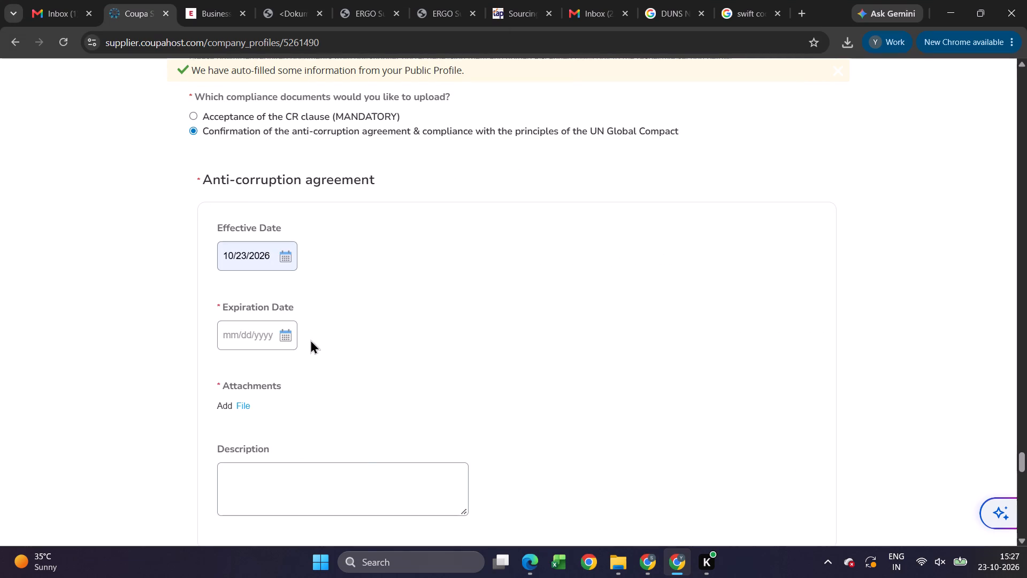
{"action": "left_click", "coordinate": [241, 330]}
{"action": "left_click", "coordinate": [265, 367]}
{"action": "left_click", "coordinate": [389, 318]}
Set the UN Global Compact confirmation's effective date to 10/23/2026 and its expiration date to 10/23/2029.
{"action": "scroll", "coordinate": [389, 317], "scroll_direction": "down", "scroll_amount": 5}
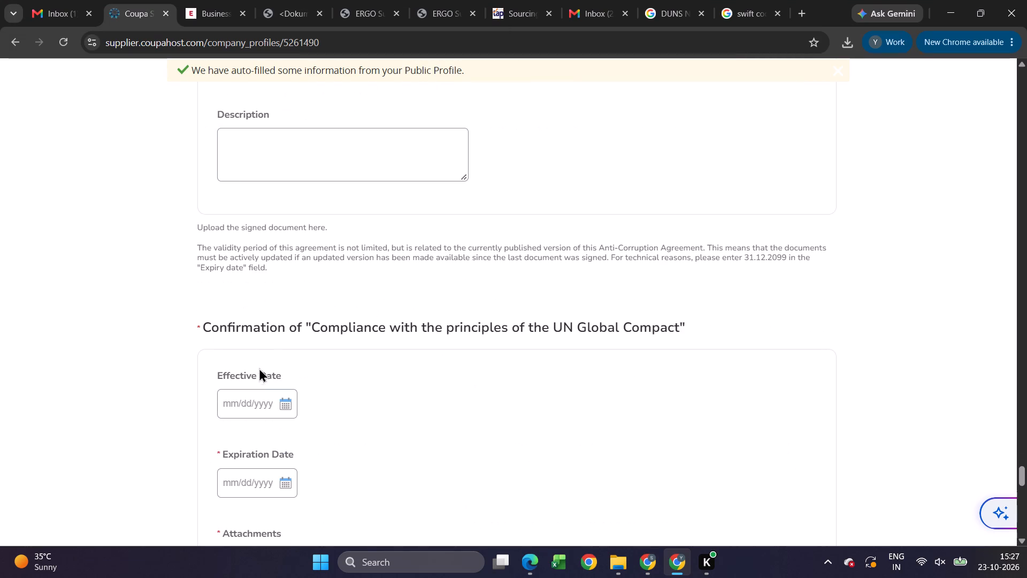
{"action": "left_click", "coordinate": [252, 381]}
{"action": "left_click", "coordinate": [249, 391]}
{"action": "left_click", "coordinate": [275, 437]}
{"action": "left_click", "coordinate": [464, 385]}
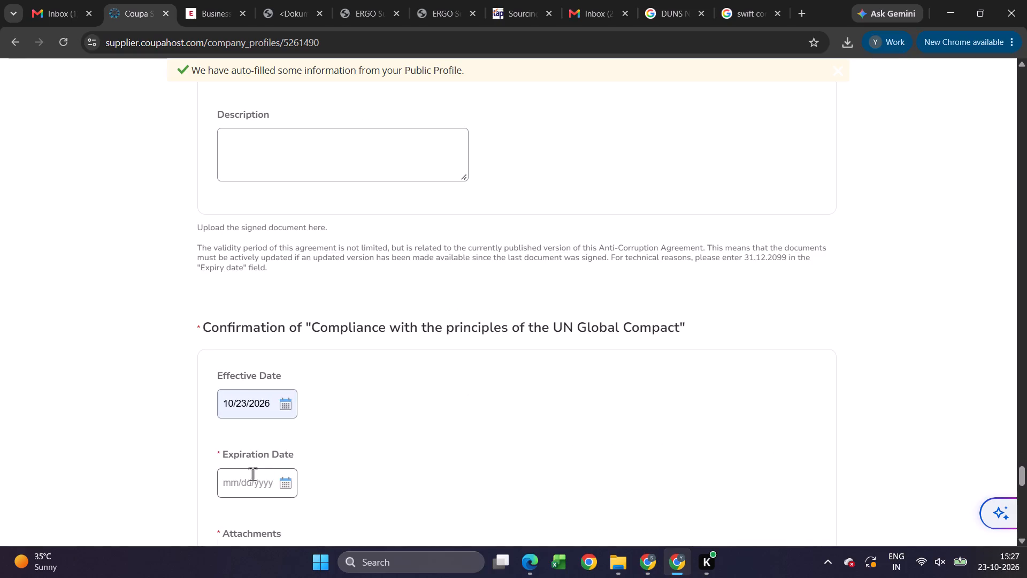
{"action": "left_click", "coordinate": [252, 474]}
{"action": "left_click", "coordinate": [283, 507]}
{"action": "left_click", "coordinate": [357, 465]}
Save the supplier self-information form and decline the browser's offer to store the address.
{"action": "scroll", "coordinate": [378, 446], "scroll_direction": "down", "scroll_amount": 14}
{"action": "scroll", "coordinate": [339, 397], "scroll_direction": "down", "scroll_amount": 2}
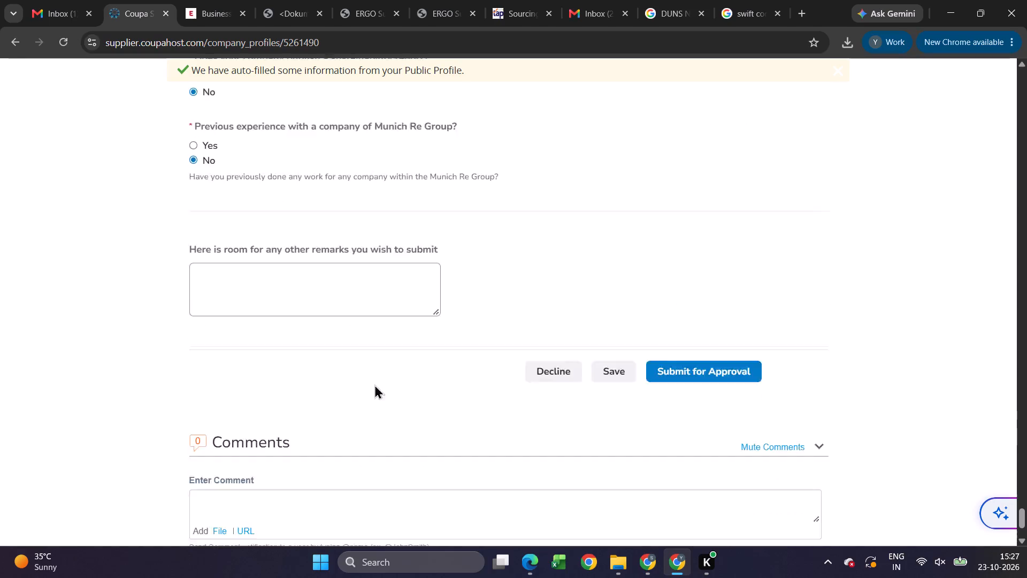
{"action": "left_click", "coordinate": [608, 330]}
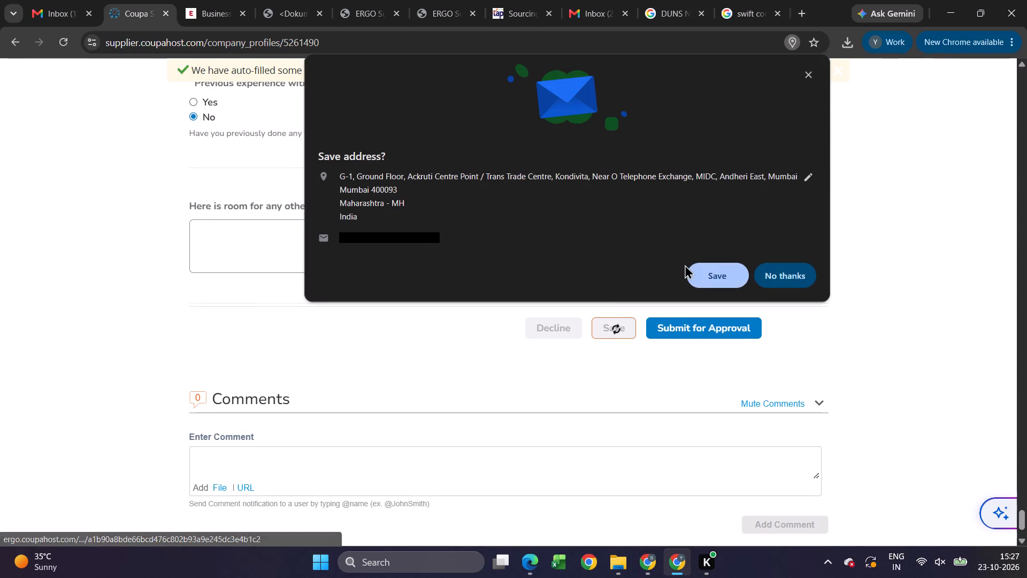
{"action": "left_click", "coordinate": [767, 268]}
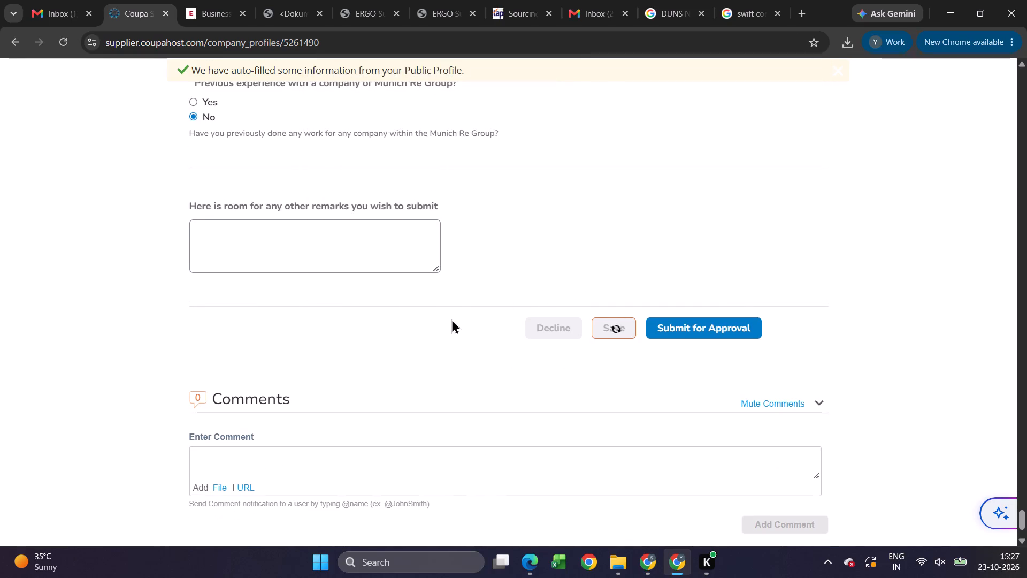
Check the form's entries from the closing remarks back up to the UN Global Compact confirmation.
{"action": "scroll", "coordinate": [451, 319], "scroll_direction": "up", "scroll_amount": 2}
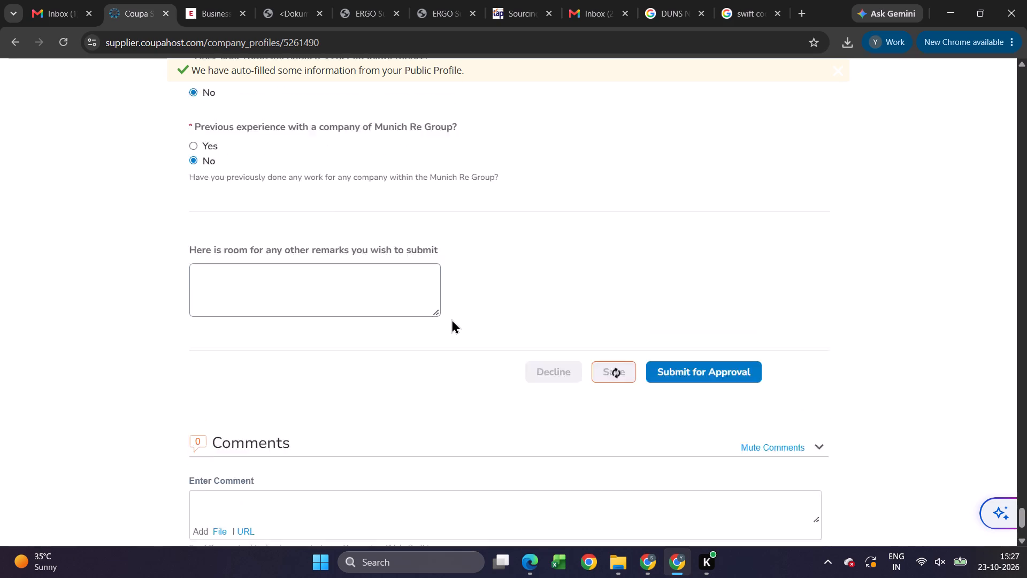
{"action": "scroll", "coordinate": [451, 319], "scroll_direction": "up", "scroll_amount": 12}
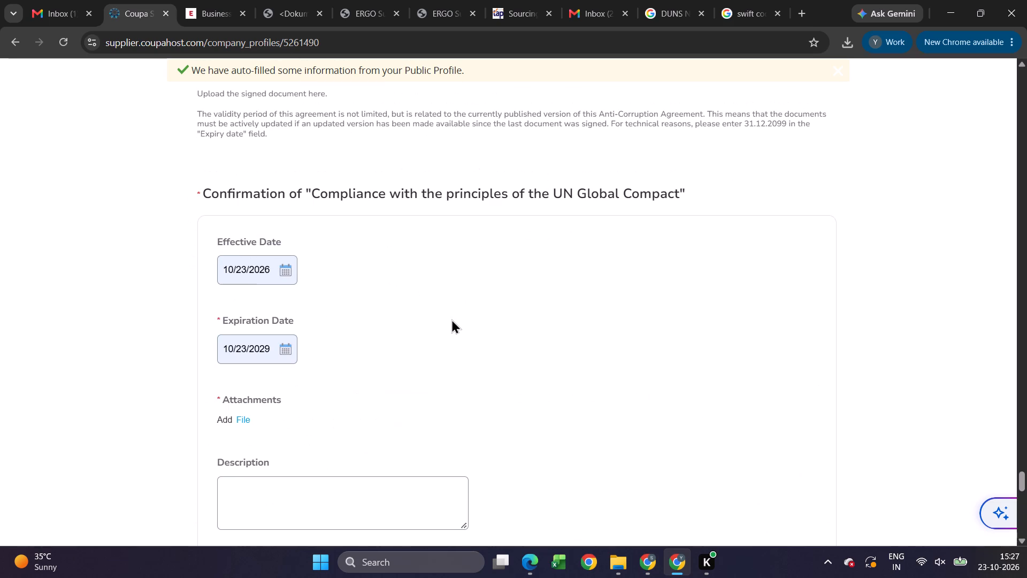
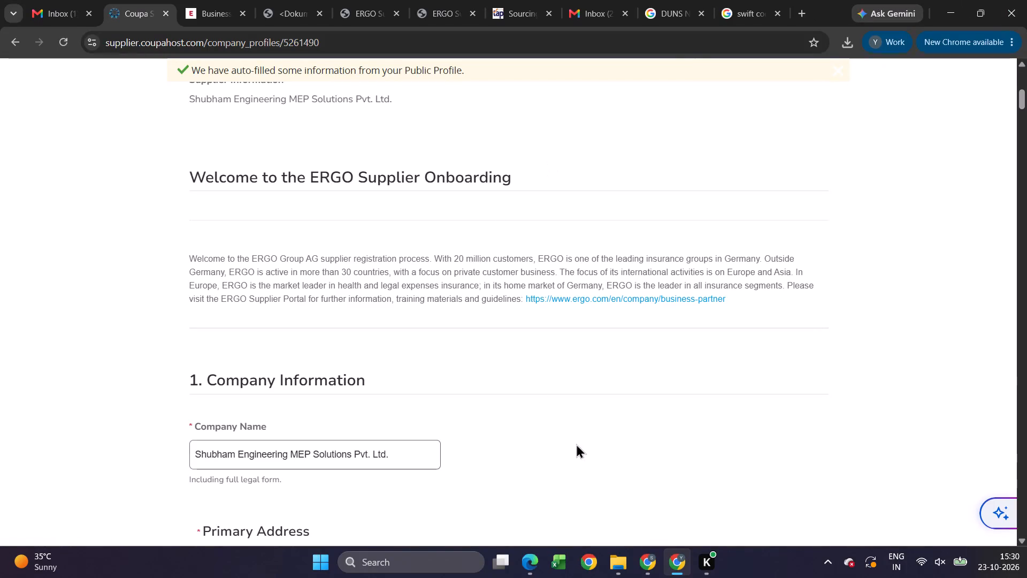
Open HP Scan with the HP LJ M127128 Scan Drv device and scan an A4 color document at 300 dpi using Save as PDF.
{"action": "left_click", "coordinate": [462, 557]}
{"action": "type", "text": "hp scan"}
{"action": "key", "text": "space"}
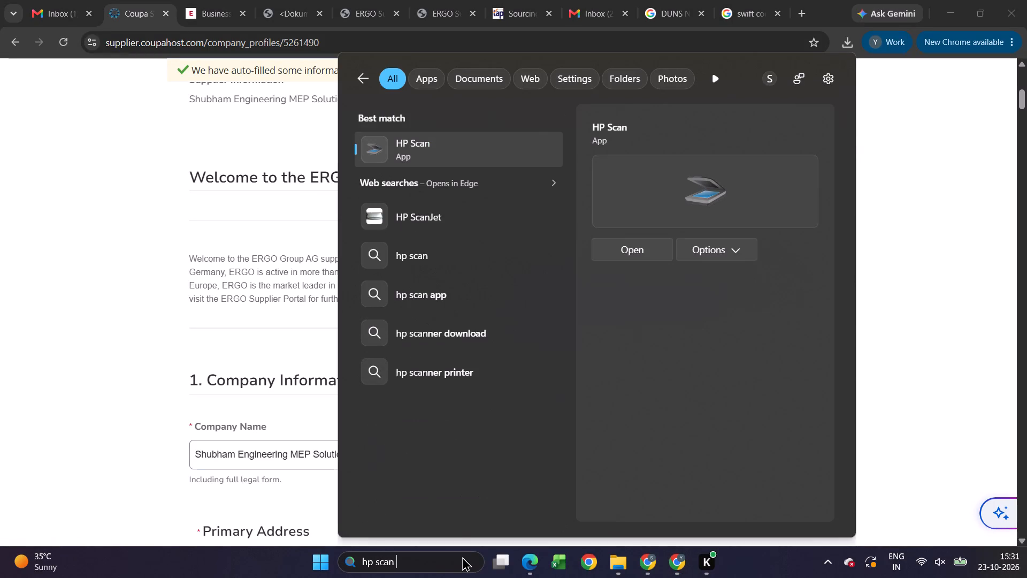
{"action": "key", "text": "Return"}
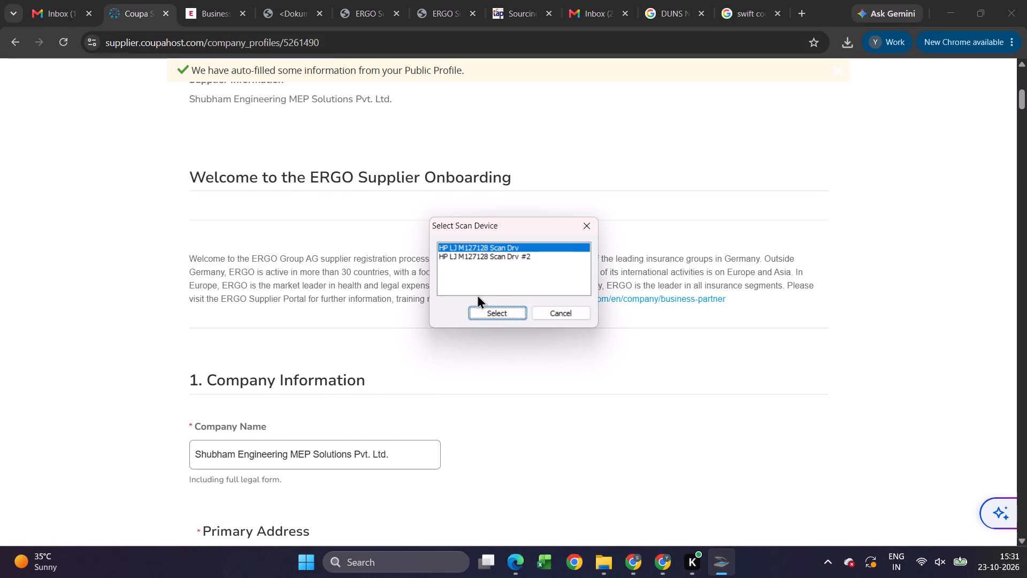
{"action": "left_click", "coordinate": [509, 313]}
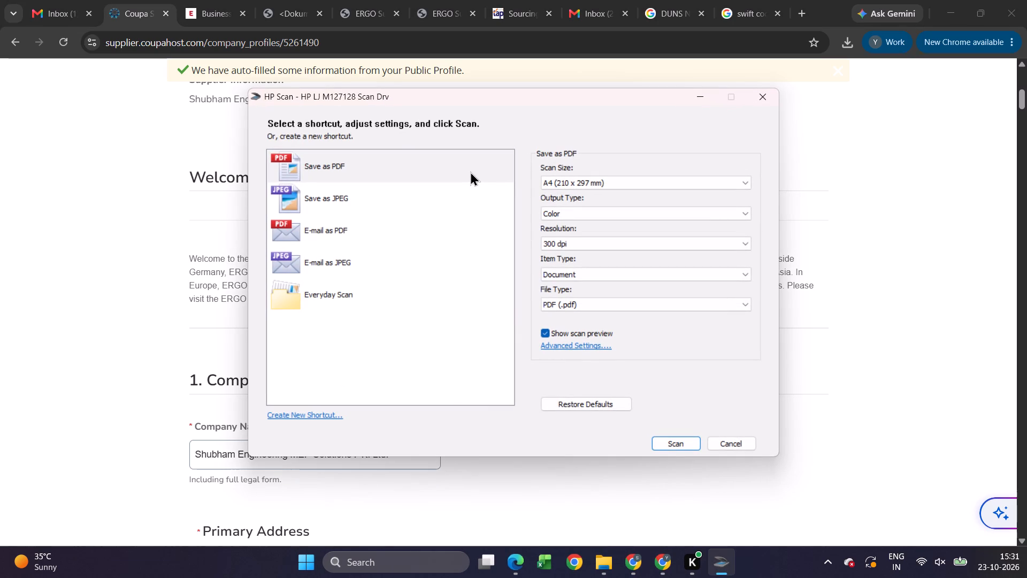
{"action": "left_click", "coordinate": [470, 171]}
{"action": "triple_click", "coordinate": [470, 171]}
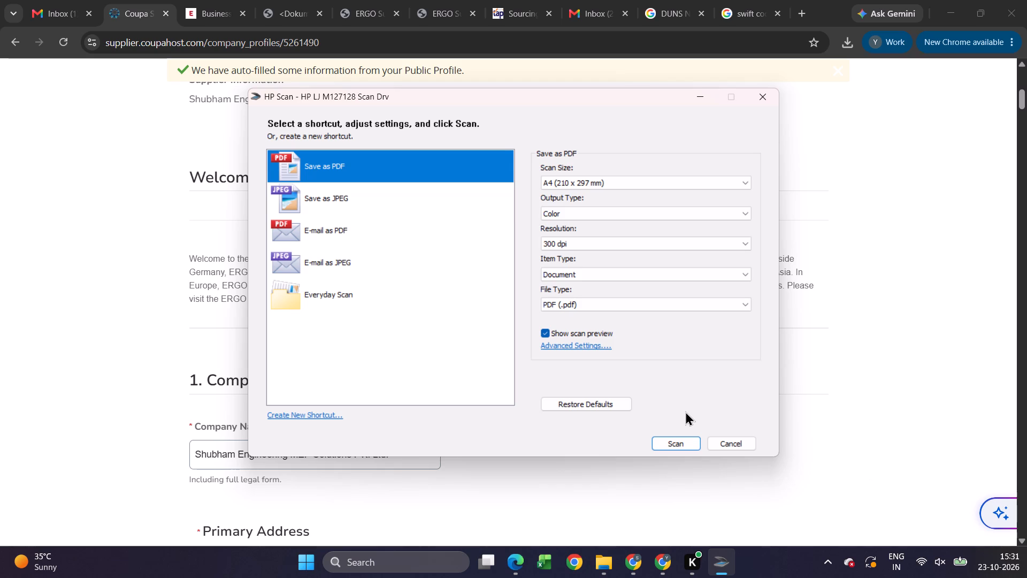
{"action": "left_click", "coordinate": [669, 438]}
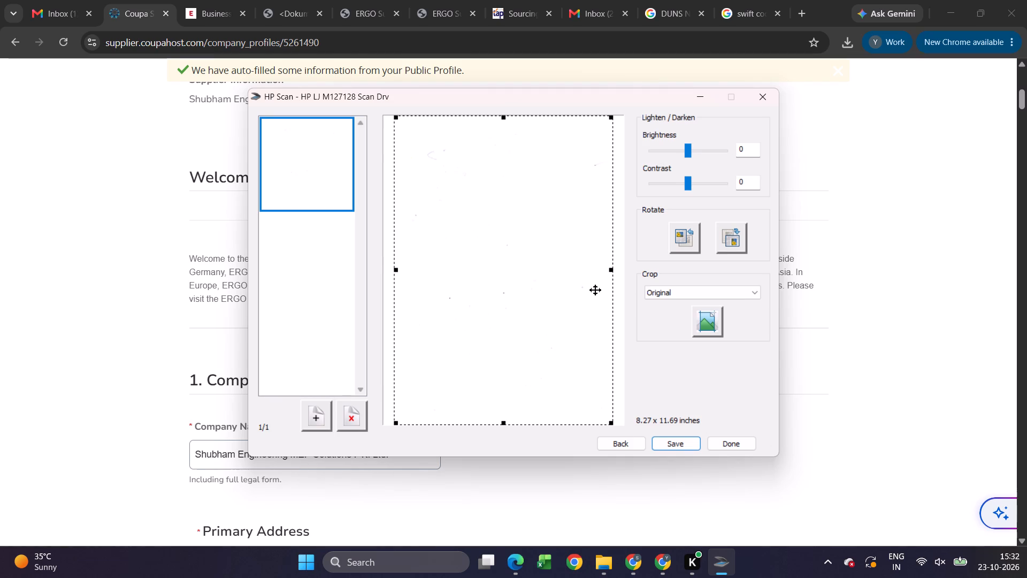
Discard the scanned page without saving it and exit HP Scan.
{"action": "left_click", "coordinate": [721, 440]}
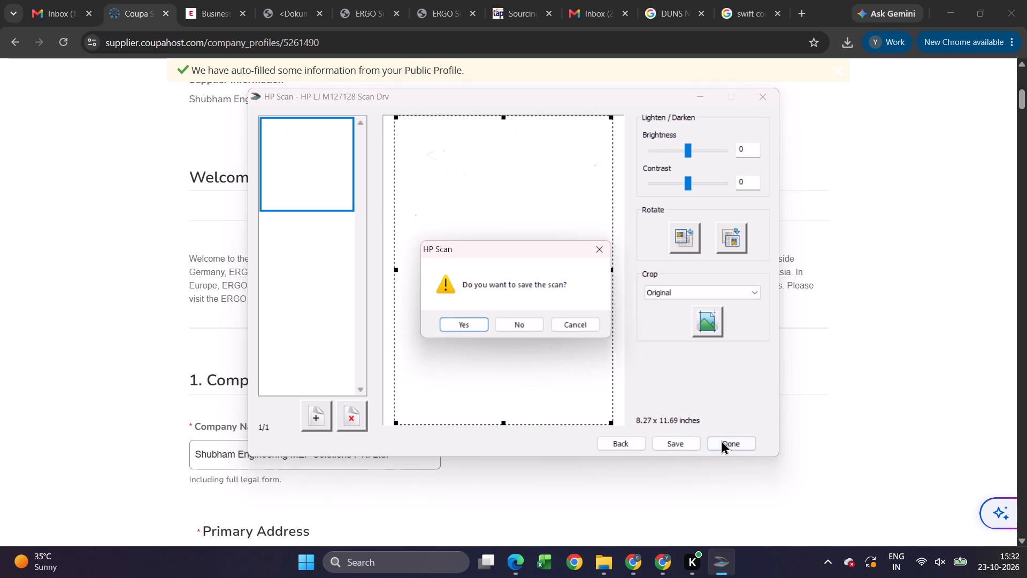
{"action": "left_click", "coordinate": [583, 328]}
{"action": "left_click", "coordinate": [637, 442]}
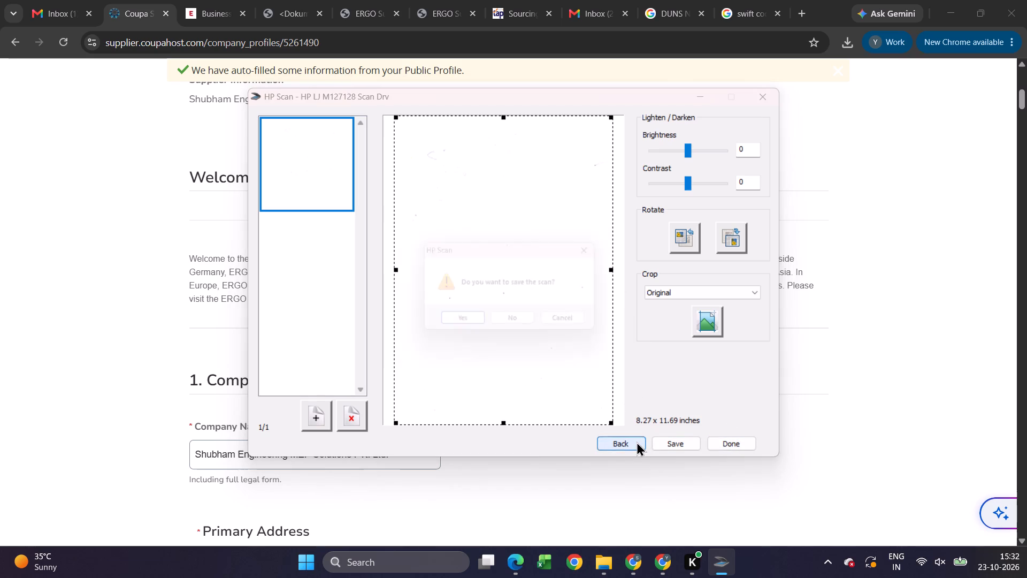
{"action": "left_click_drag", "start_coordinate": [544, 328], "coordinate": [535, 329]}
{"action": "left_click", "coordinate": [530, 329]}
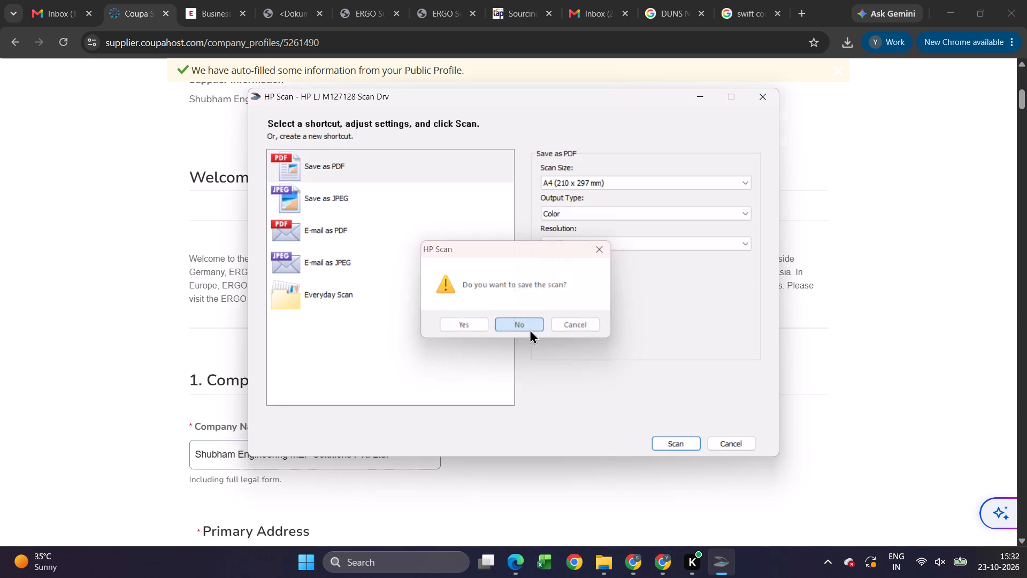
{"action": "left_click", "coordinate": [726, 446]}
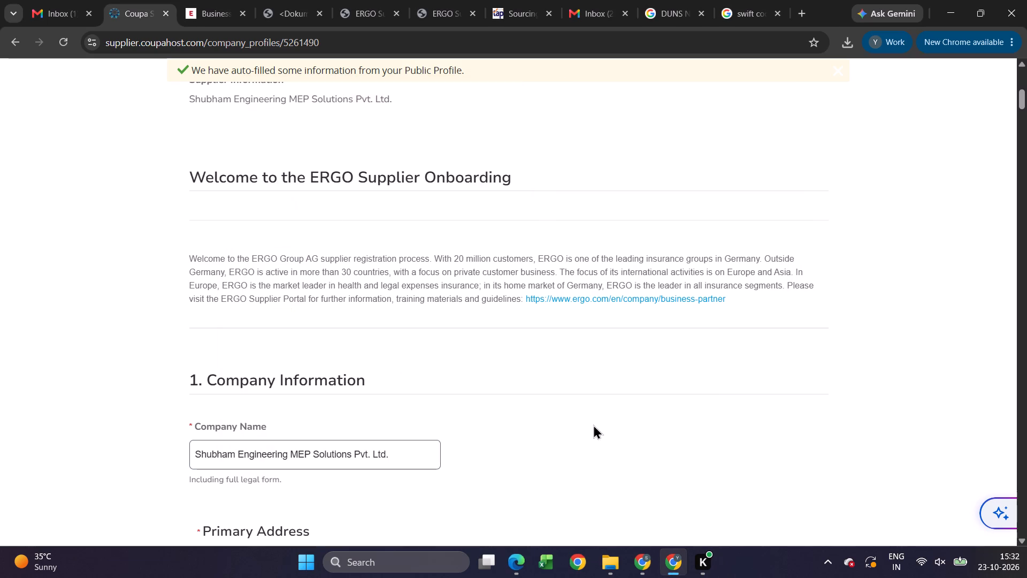
Reopen HP Scan and choose HP LJ M127128 Scan Drv #2 as the scan device.
{"action": "left_click", "coordinate": [456, 557]}
{"action": "left_click", "coordinate": [415, 116]}
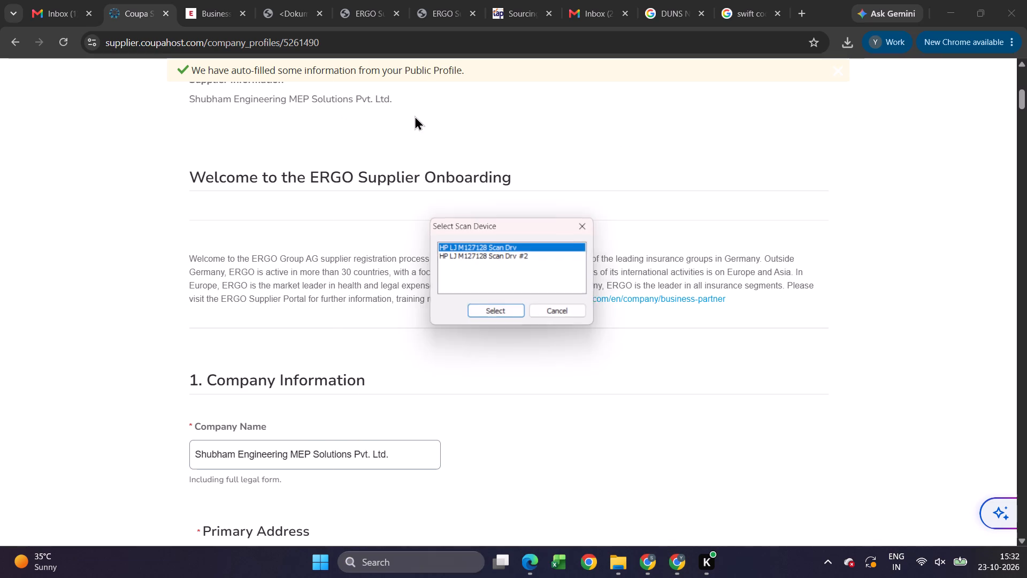
{"action": "left_click", "coordinate": [494, 258]}
{"action": "left_click", "coordinate": [509, 312]}
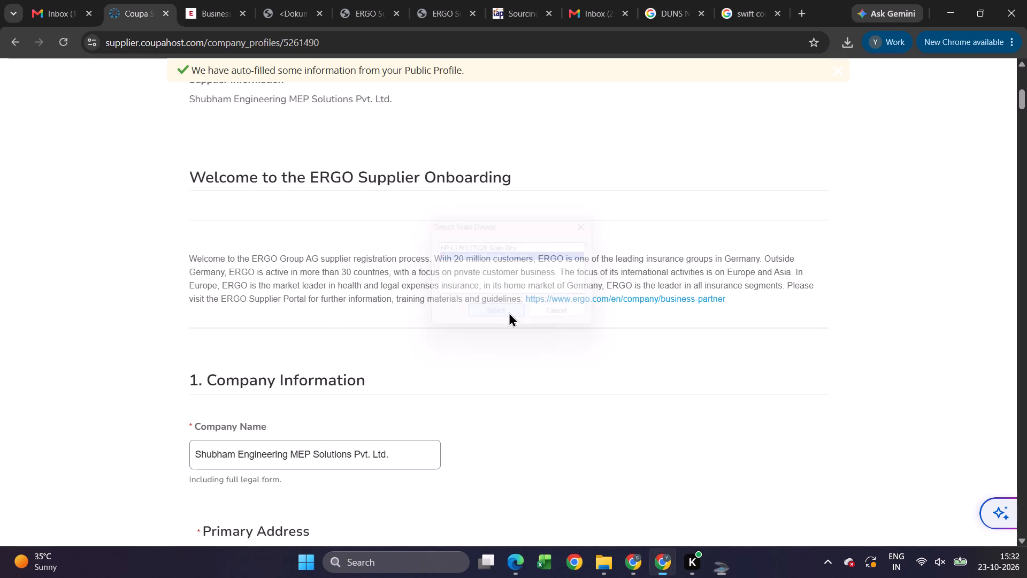
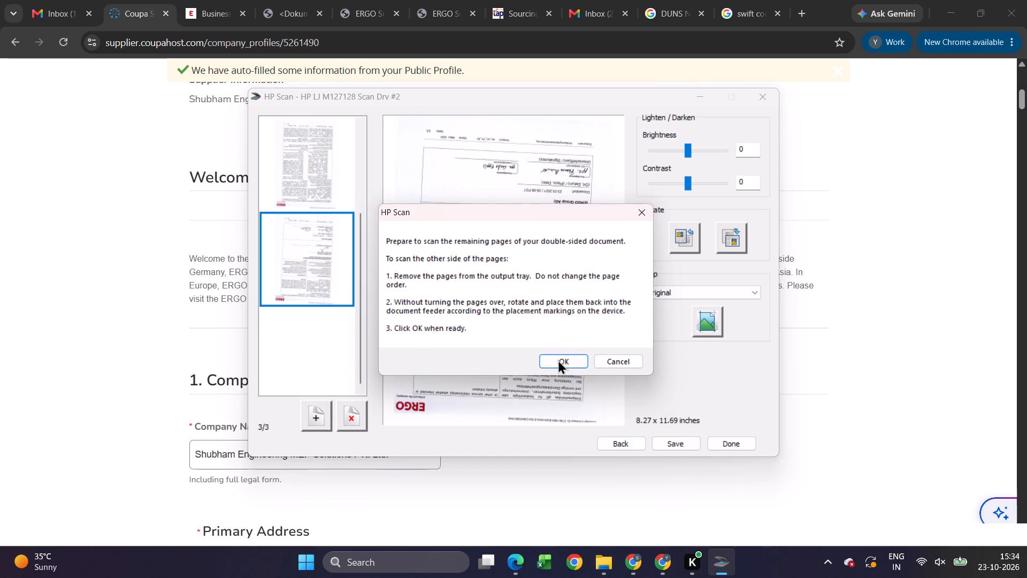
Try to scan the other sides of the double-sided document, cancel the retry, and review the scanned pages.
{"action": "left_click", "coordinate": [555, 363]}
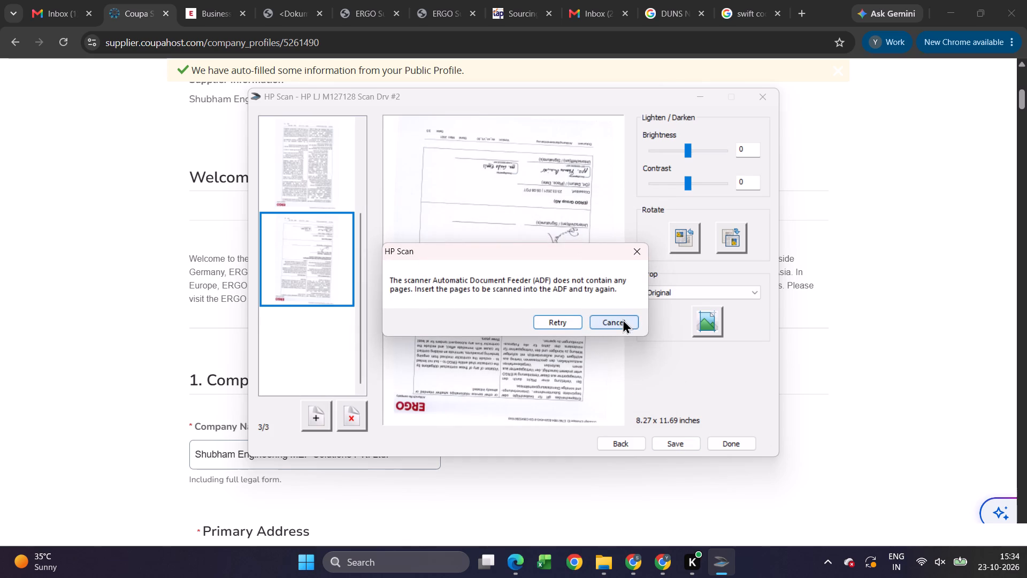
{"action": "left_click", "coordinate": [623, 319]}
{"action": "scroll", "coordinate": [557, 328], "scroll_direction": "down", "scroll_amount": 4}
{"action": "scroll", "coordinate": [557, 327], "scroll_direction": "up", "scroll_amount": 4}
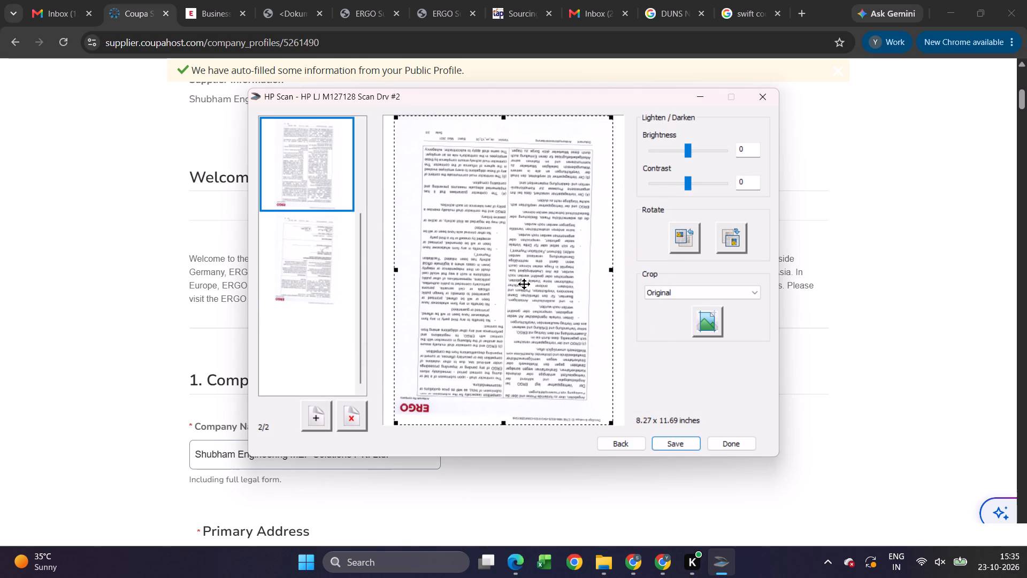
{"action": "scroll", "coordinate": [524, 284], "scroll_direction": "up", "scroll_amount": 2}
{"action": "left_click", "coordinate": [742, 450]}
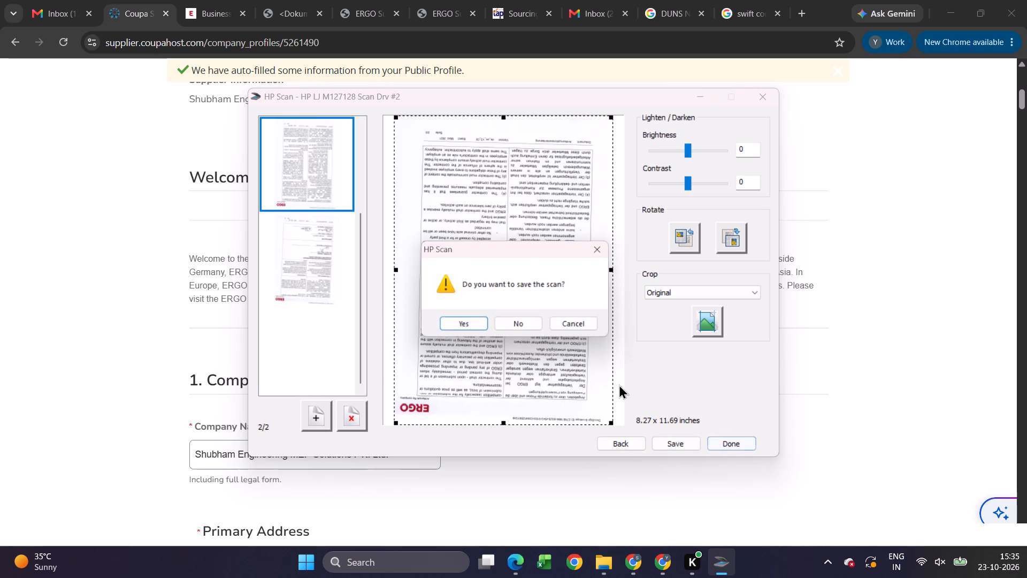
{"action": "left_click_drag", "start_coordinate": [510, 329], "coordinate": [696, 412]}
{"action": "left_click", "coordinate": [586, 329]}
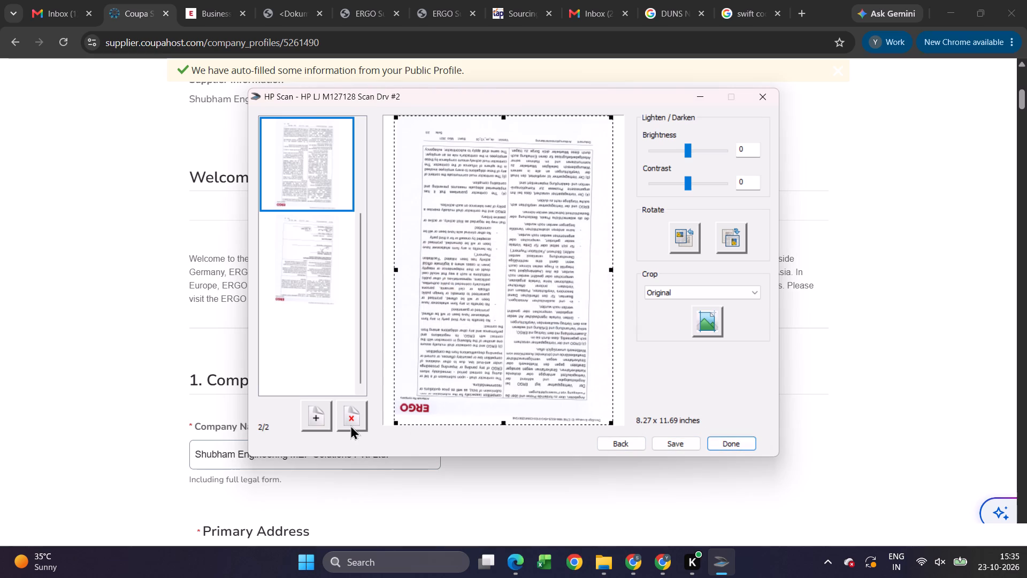
Delete all the scanned ERGO anti-corruption agreement pages from the current scan.
{"action": "double_click", "coordinate": [348, 426]}
{"action": "left_click", "coordinate": [513, 317]}
{"action": "left_click", "coordinate": [361, 415]}
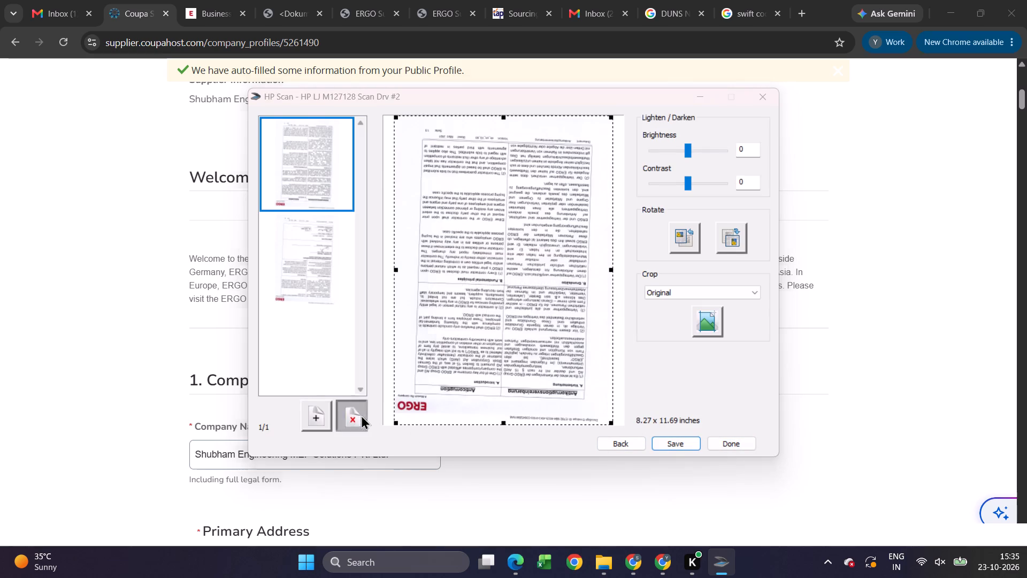
{"action": "left_click", "coordinate": [516, 317]}
{"action": "left_click", "coordinate": [356, 408]}
{"action": "left_click", "coordinate": [285, 159]}
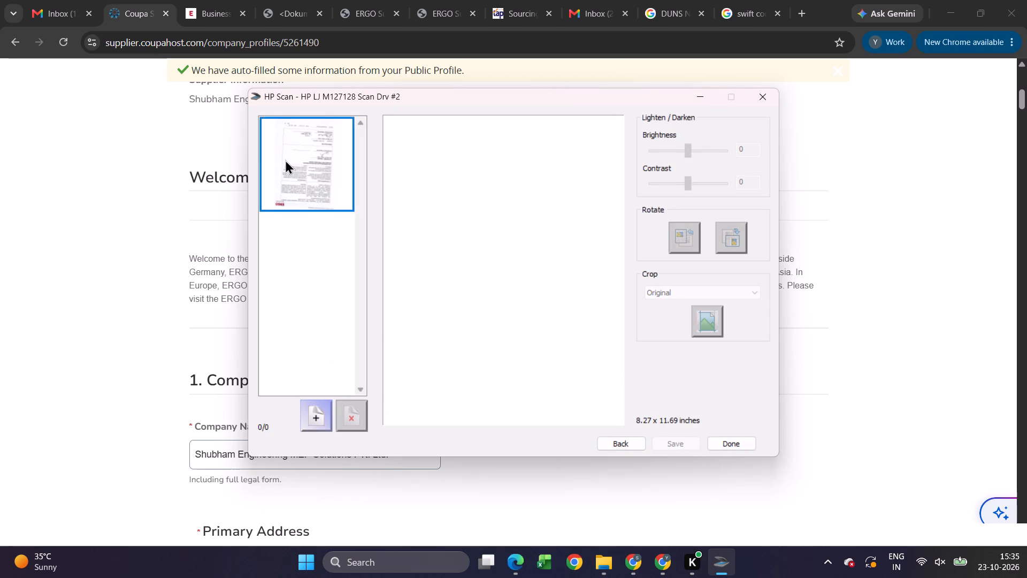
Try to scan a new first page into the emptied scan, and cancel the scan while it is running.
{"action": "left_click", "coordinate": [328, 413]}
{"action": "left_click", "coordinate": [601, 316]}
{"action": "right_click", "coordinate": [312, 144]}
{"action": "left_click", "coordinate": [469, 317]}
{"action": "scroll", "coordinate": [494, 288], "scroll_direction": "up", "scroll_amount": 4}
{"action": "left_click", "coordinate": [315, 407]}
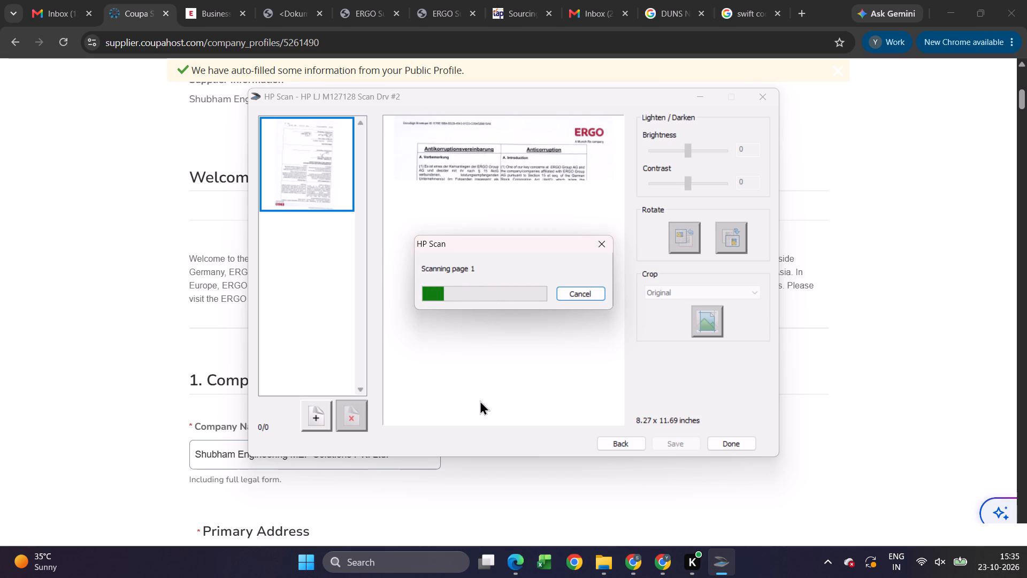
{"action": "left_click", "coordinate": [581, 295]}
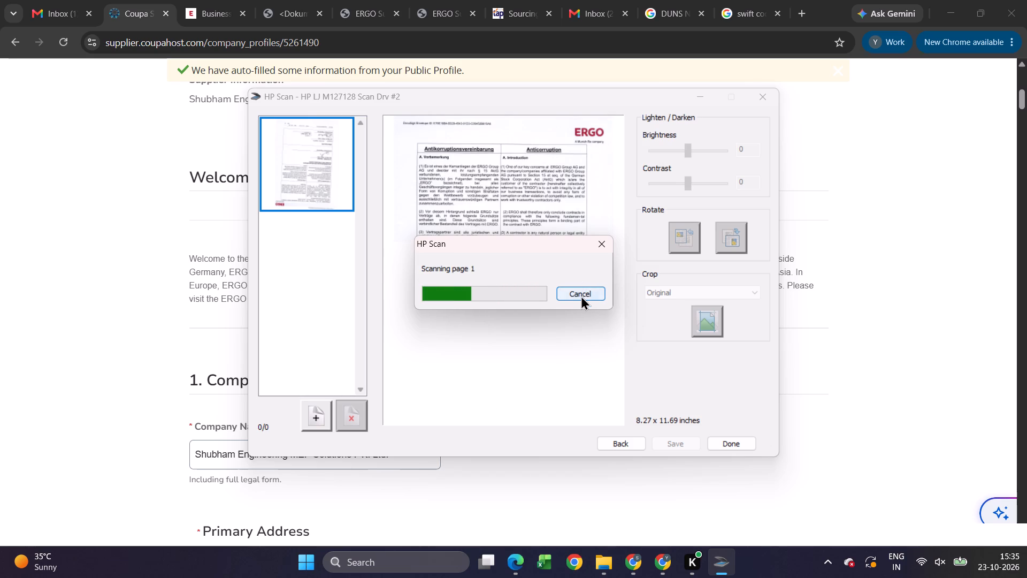
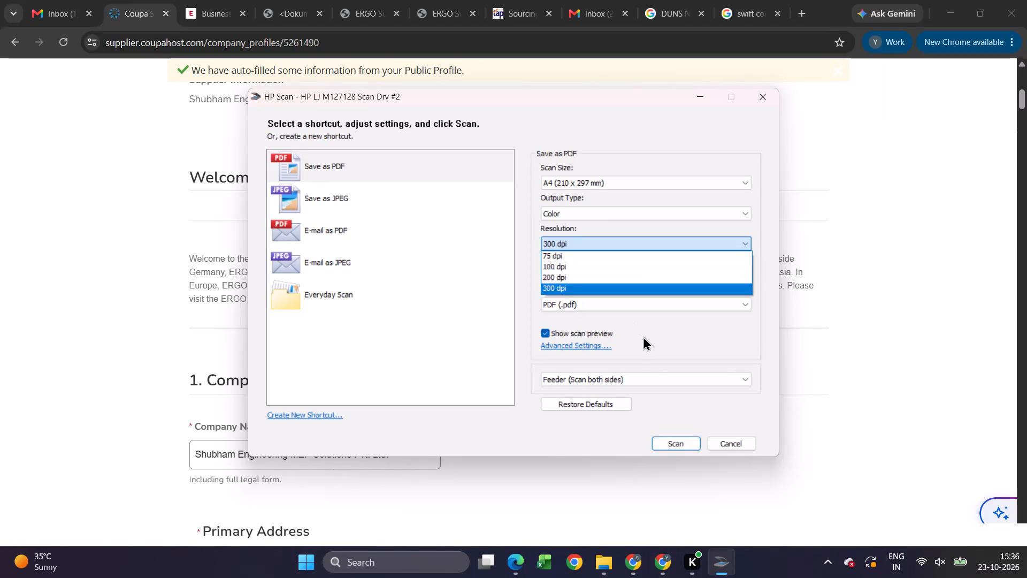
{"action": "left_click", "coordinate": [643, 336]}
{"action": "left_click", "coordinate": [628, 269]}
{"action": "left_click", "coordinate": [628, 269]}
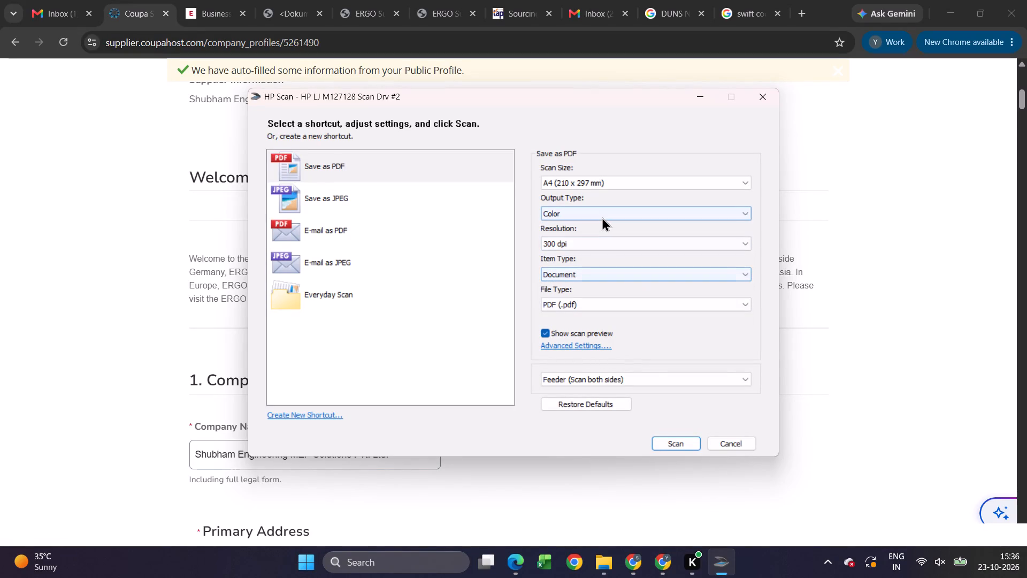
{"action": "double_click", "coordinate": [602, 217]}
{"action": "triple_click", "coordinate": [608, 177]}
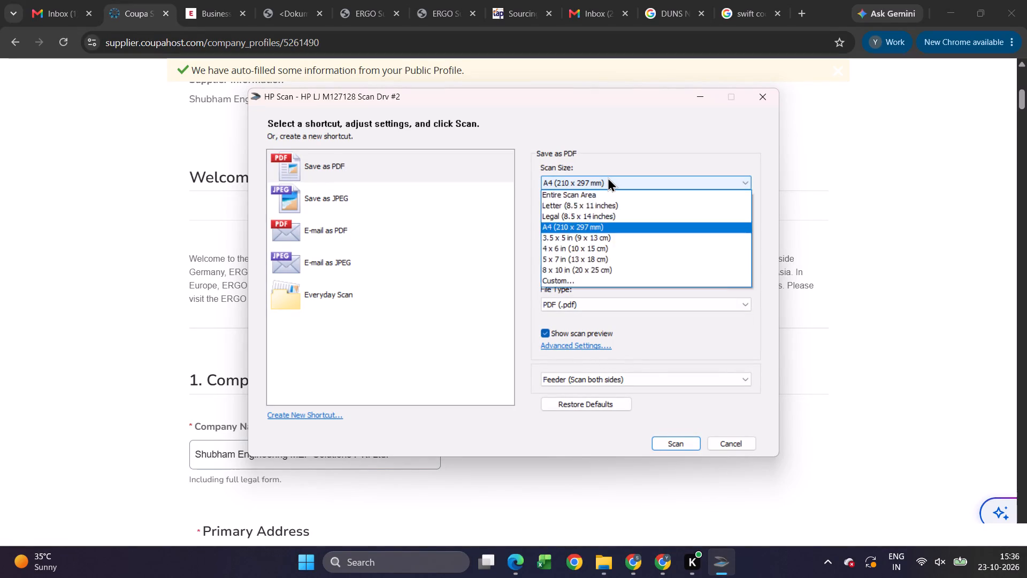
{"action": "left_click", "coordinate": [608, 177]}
Set the save location for the Save as PDF shortcut to the Downloads folder in its advanced settings.
{"action": "left_click", "coordinate": [570, 340]}
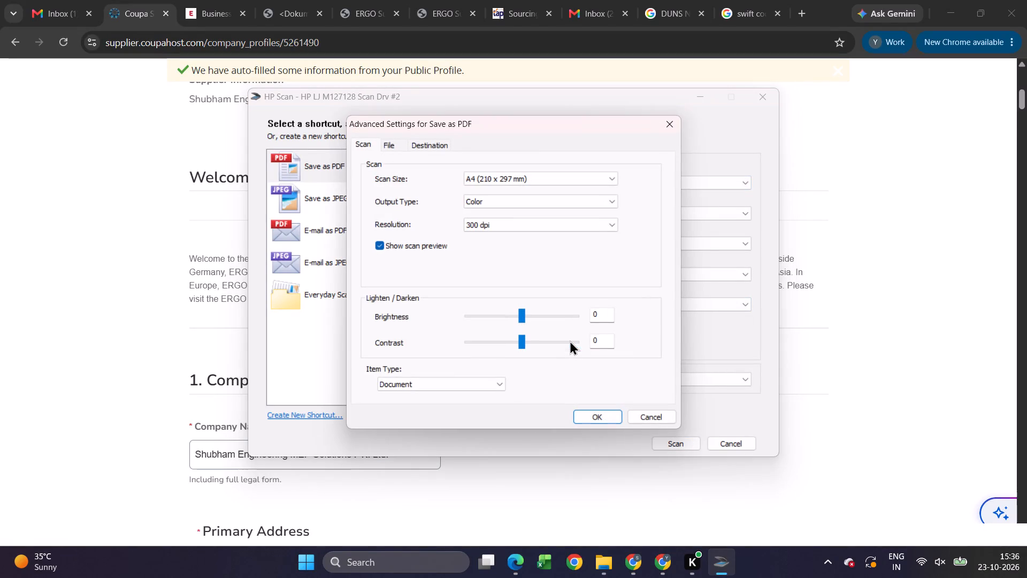
{"action": "left_click", "coordinate": [528, 223]}
{"action": "left_click", "coordinate": [528, 224]}
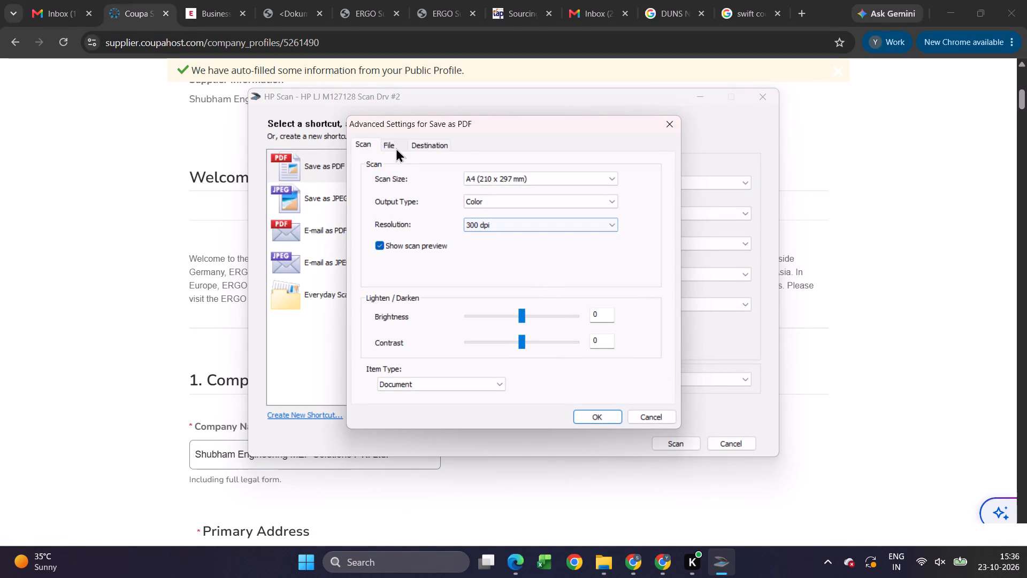
{"action": "left_click", "coordinate": [396, 139]}
{"action": "left_click", "coordinate": [419, 144]}
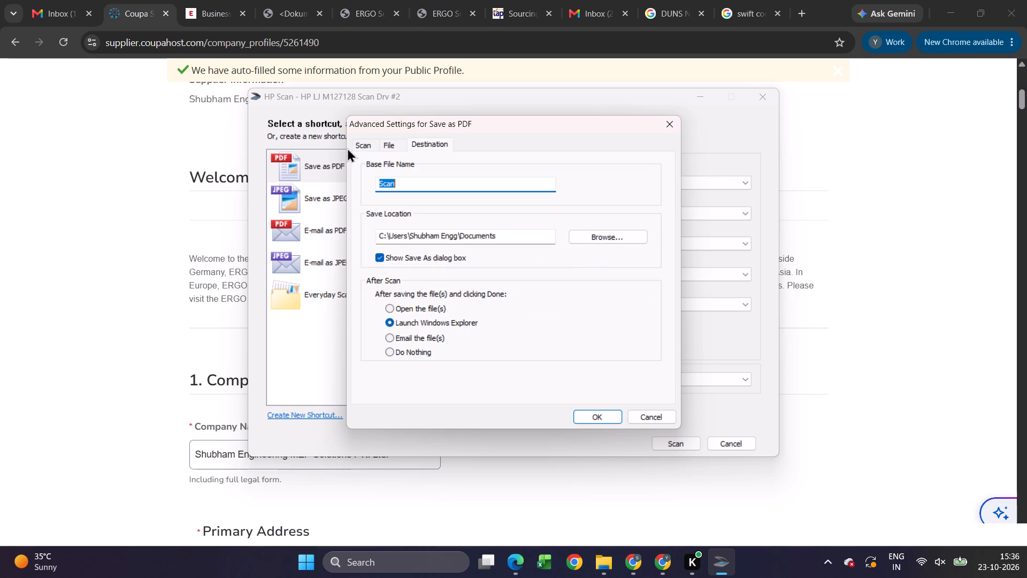
{"action": "left_click", "coordinate": [601, 238]}
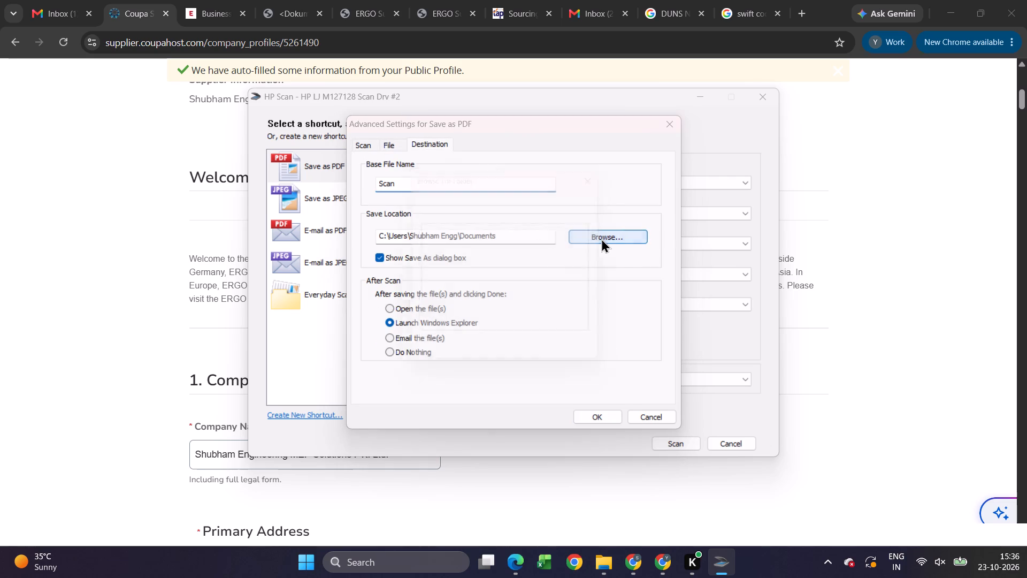
{"action": "left_click", "coordinate": [472, 272]}
{"action": "left_click", "coordinate": [461, 263]}
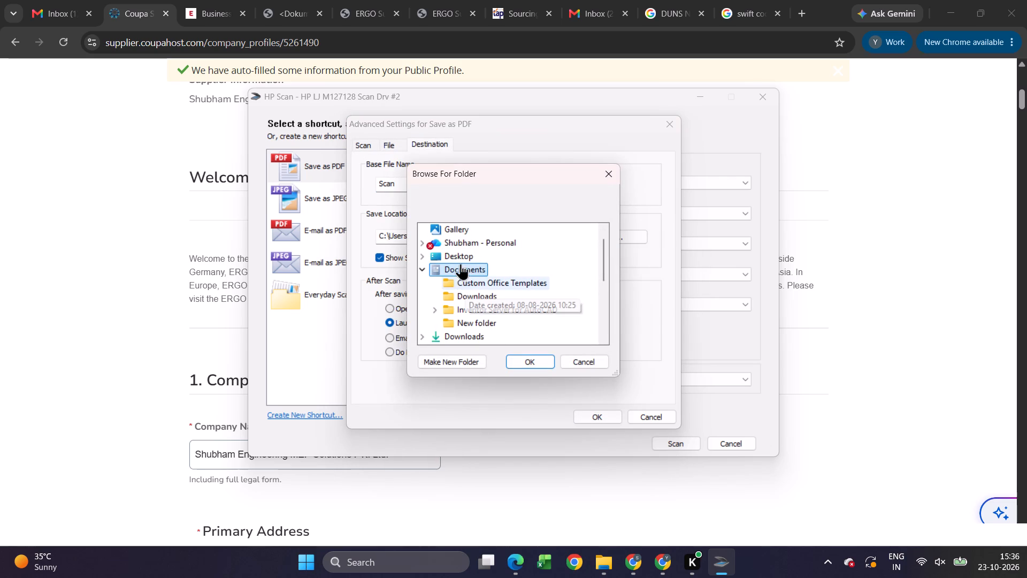
{"action": "left_click", "coordinate": [419, 267]}
{"action": "left_click", "coordinate": [426, 274]}
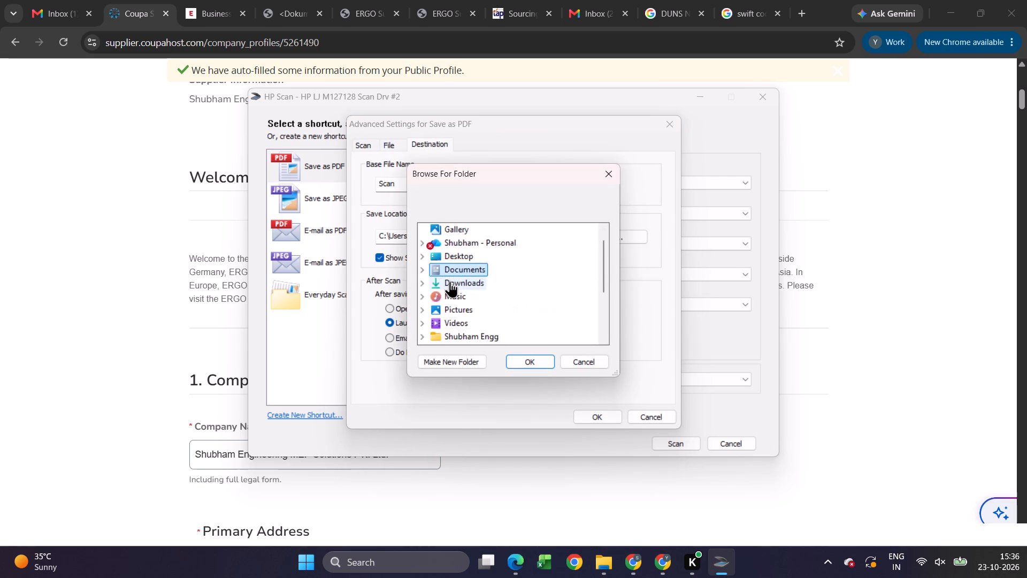
{"action": "left_click", "coordinate": [450, 281]}
{"action": "left_click", "coordinate": [533, 365]}
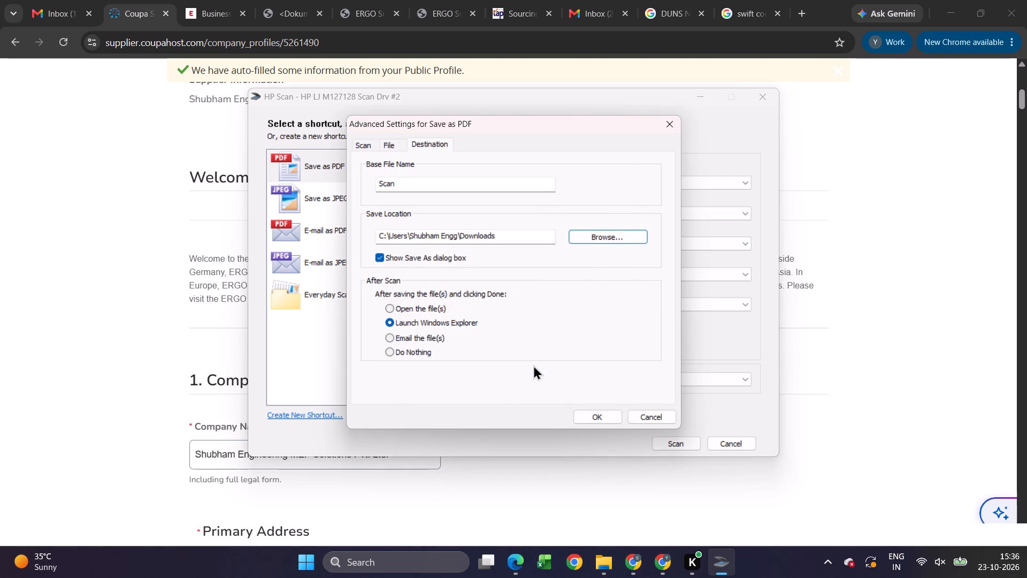
{"action": "left_click", "coordinate": [593, 412]}
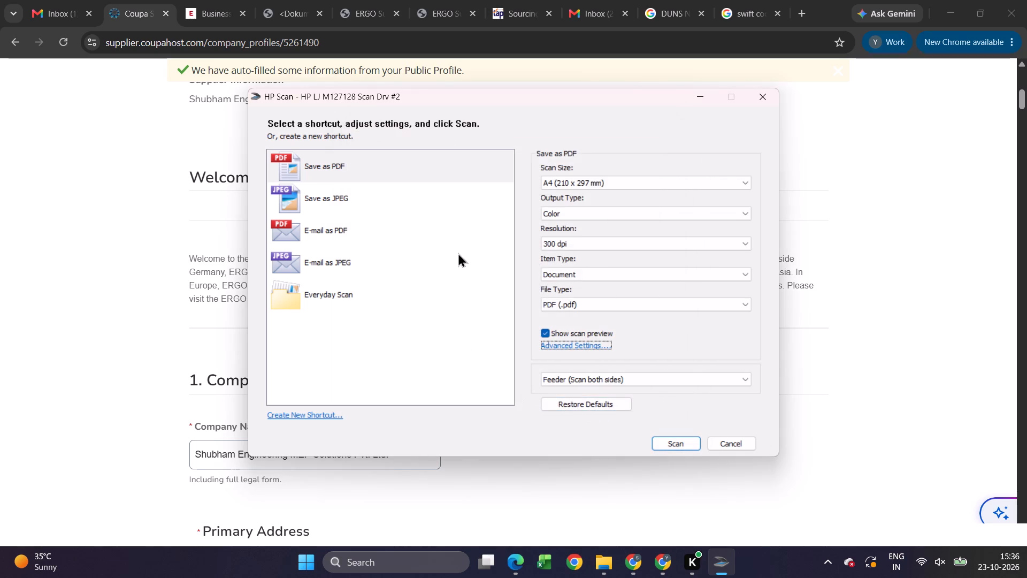
Start a new A4 colour scan to PDF at 300 dpi, keeping the feeder set to scan both sides.
{"action": "left_click", "coordinate": [591, 385]}
{"action": "left_click", "coordinate": [591, 385]}
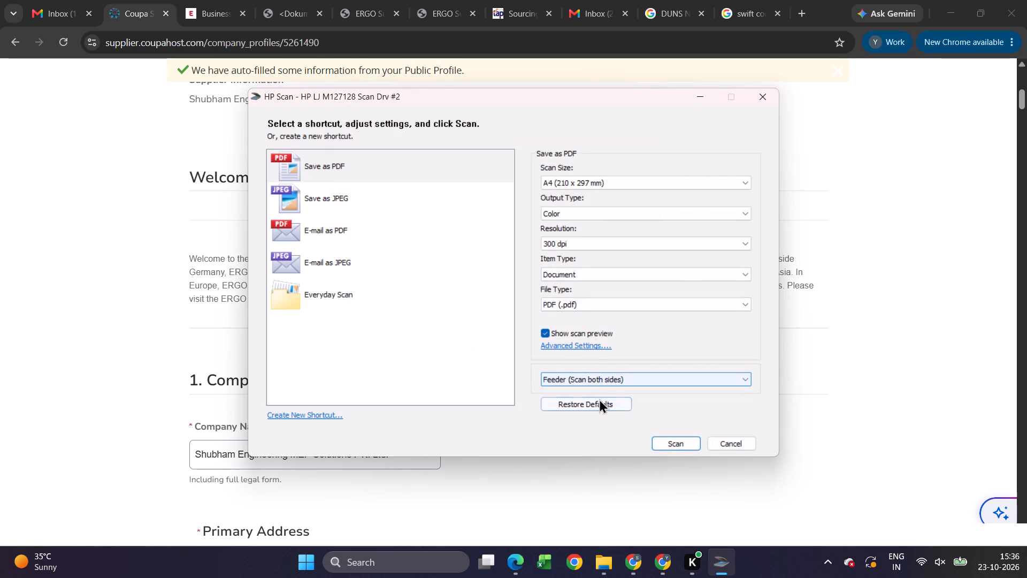
{"action": "double_click", "coordinate": [623, 377]}
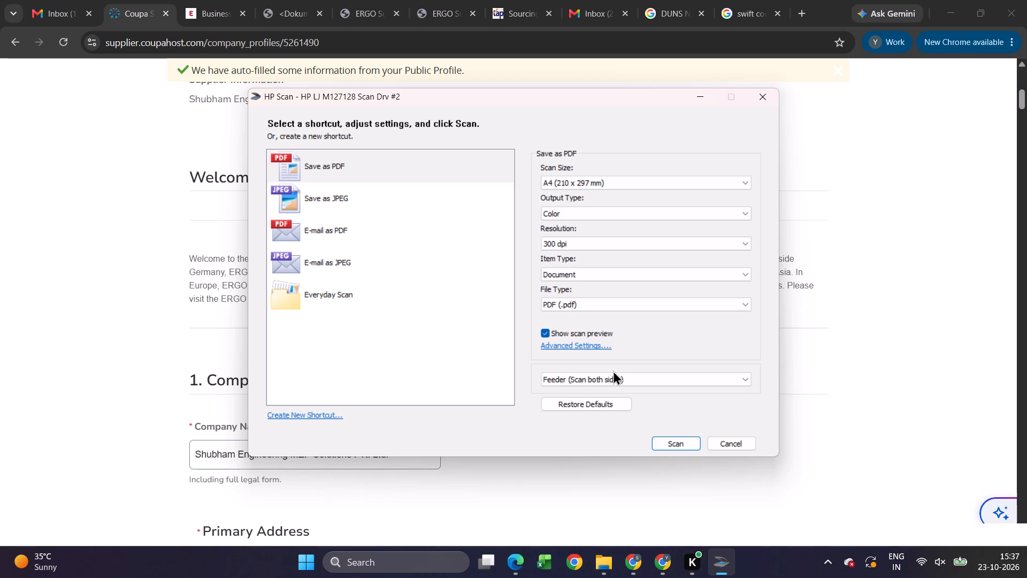
{"action": "left_click", "coordinate": [679, 444]}
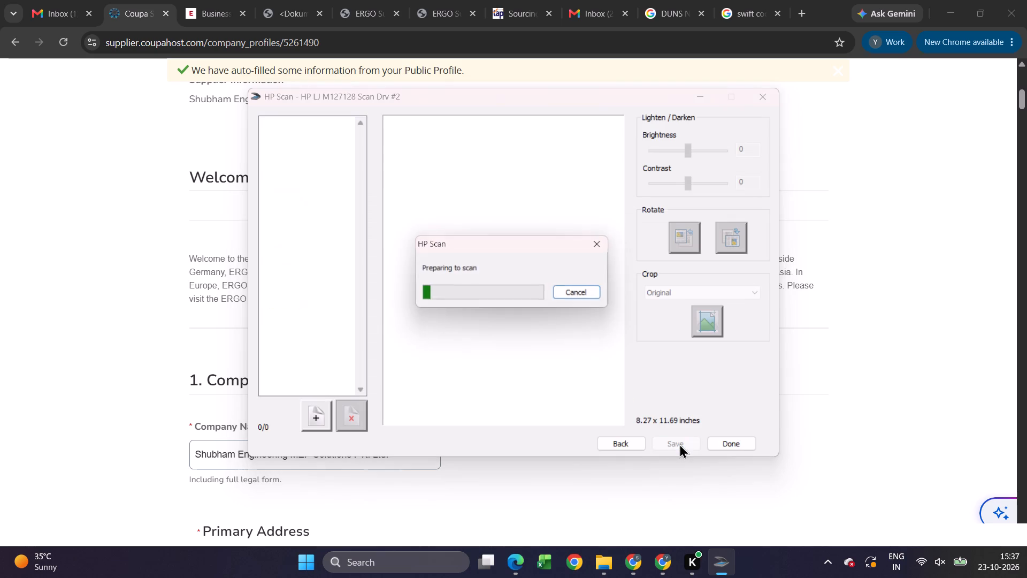
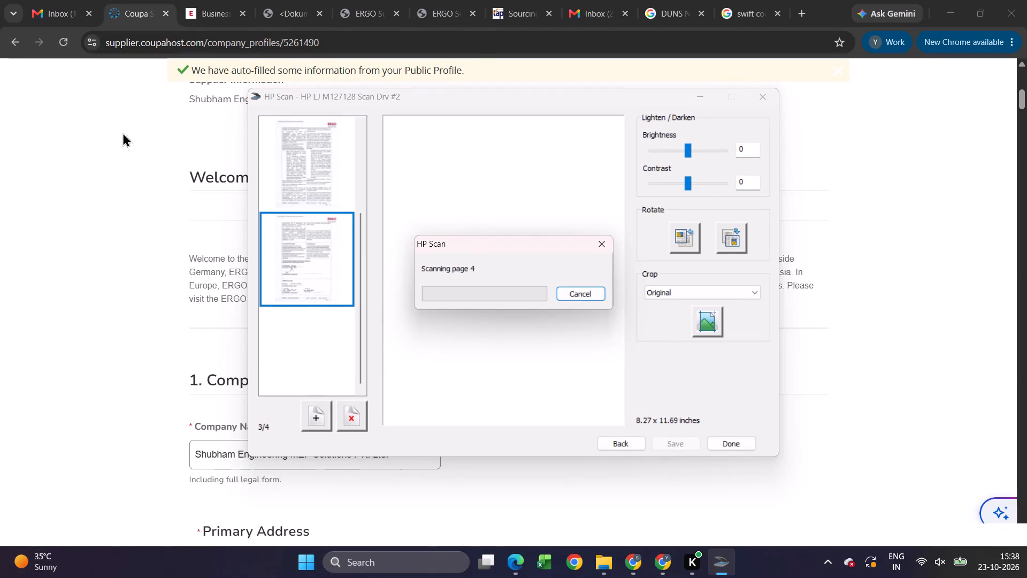
Cancel the running scan of the agreement at page 4.
{"action": "left_click", "coordinate": [578, 292]}
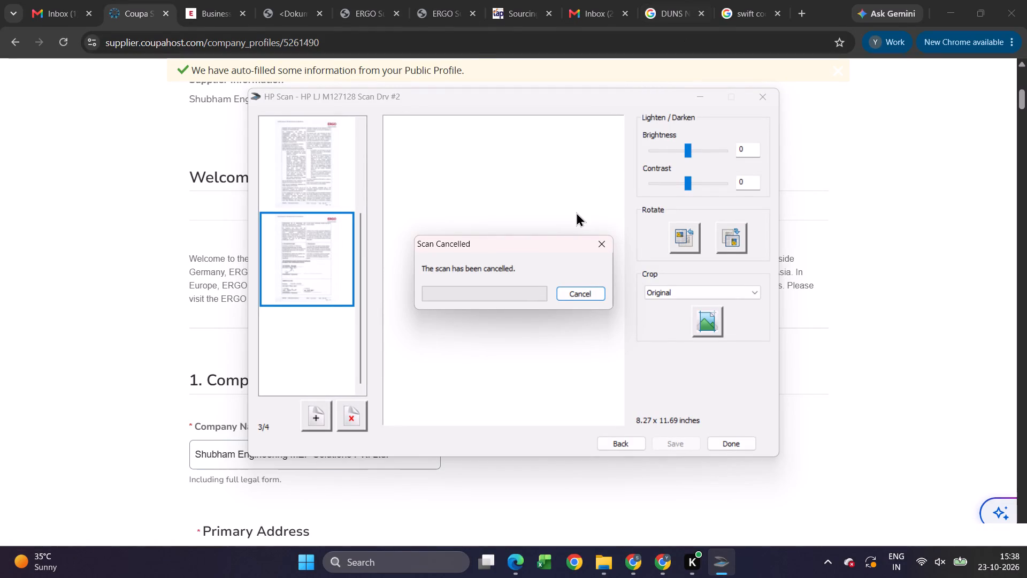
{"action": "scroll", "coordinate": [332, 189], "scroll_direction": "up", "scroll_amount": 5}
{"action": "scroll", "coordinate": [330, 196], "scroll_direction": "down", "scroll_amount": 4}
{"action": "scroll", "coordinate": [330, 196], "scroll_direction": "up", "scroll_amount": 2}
Try to dismiss the Scan Cancelled dialog to get back to the scanned agreement pages.
{"action": "left_click", "coordinate": [590, 291]}
{"action": "key", "text": "Escape"}
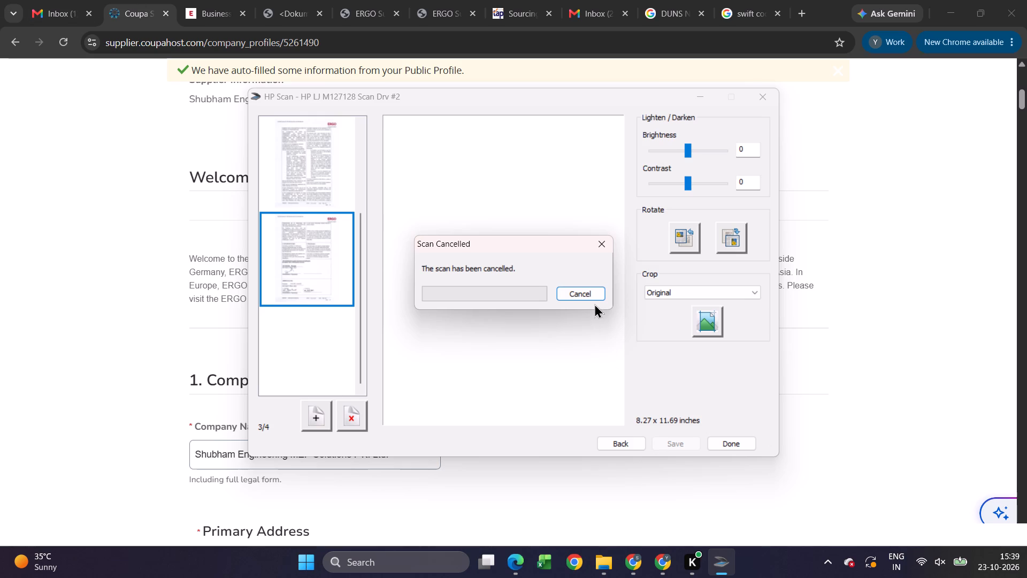
{"action": "key", "text": "Escape"}
{"action": "key", "text": "Escape"}
{"action": "triple_click", "coordinate": [589, 294]}
{"action": "left_click", "coordinate": [609, 244]}
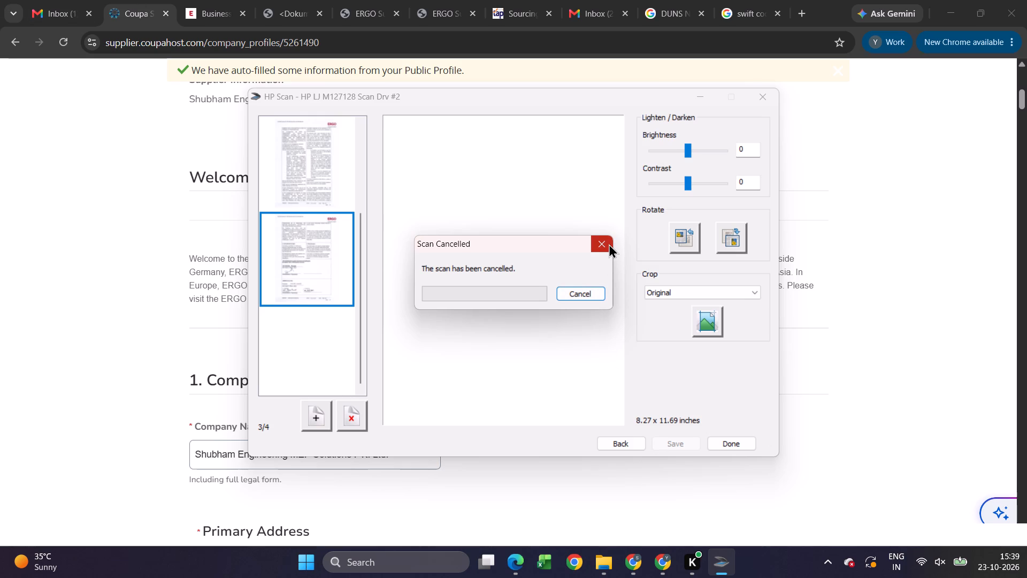
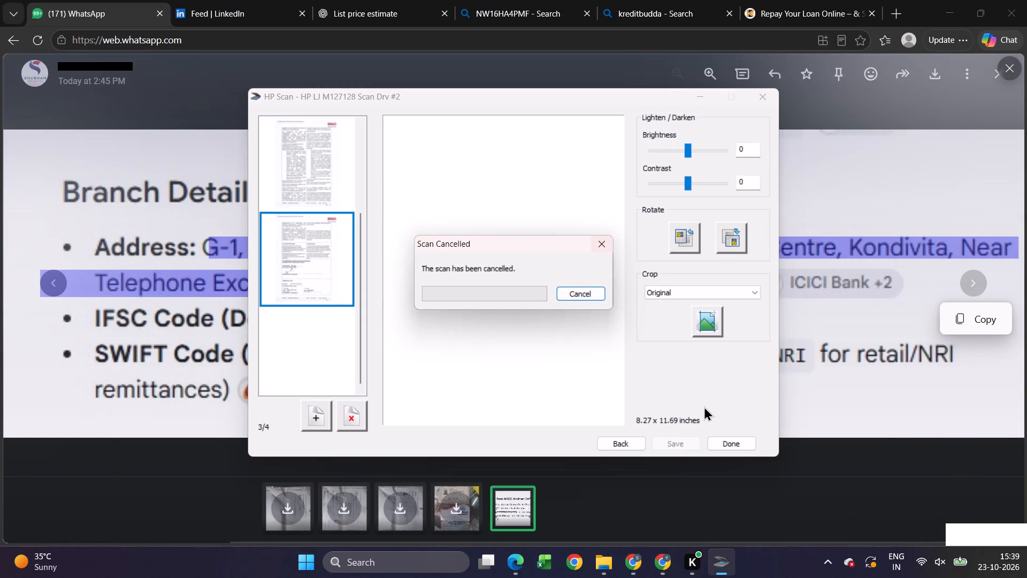
Close the HP Scan window that holds the cancelled agreement scan.
{"action": "right_click", "coordinate": [729, 561]}
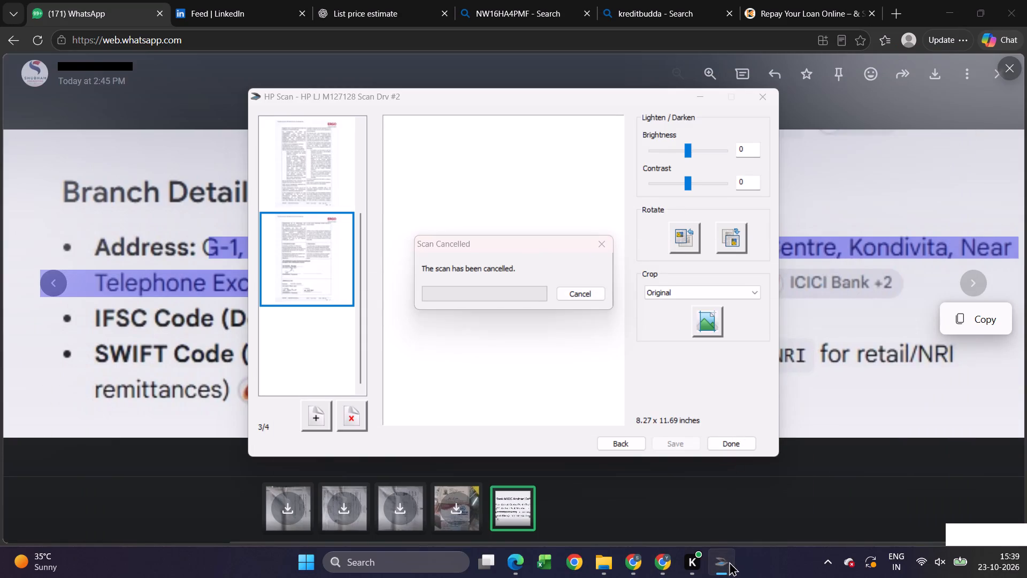
{"action": "left_click", "coordinate": [708, 527]}
Open Task Manager to end the hung HP Scan program.
{"action": "right_click", "coordinate": [772, 559]}
{"action": "left_click", "coordinate": [795, 526]}
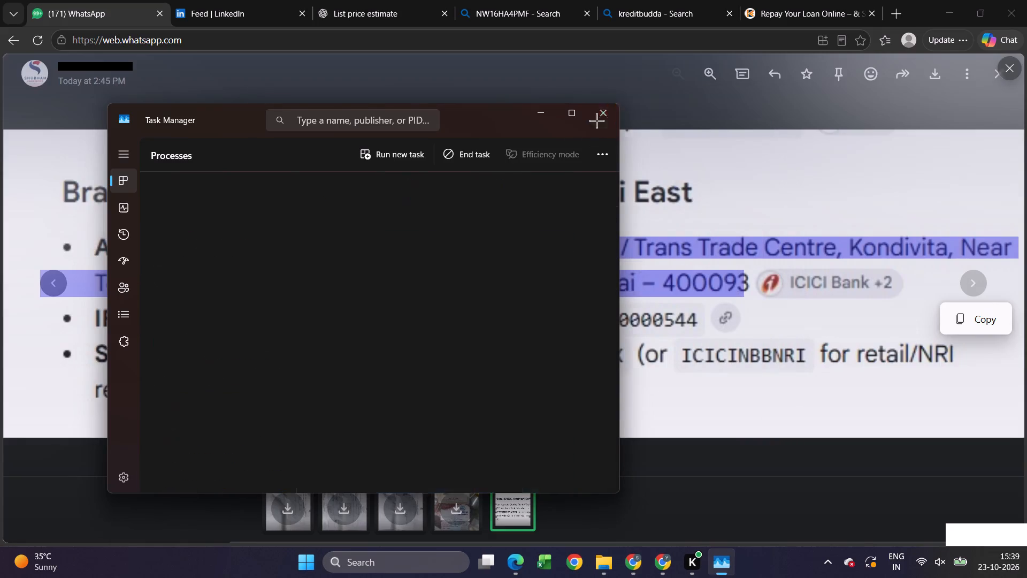
Relaunch HP Scan and choose HP LJ M127128 Scan Drv #2 as the scan device.
{"action": "left_click", "coordinate": [423, 562]}
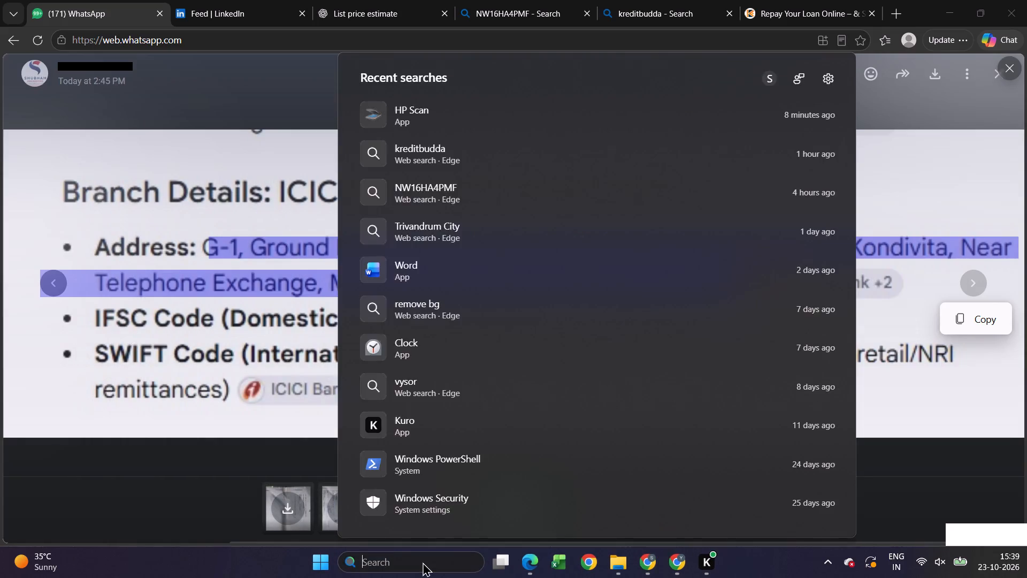
{"action": "type", "text": "hp"}
{"action": "key", "text": "Return"}
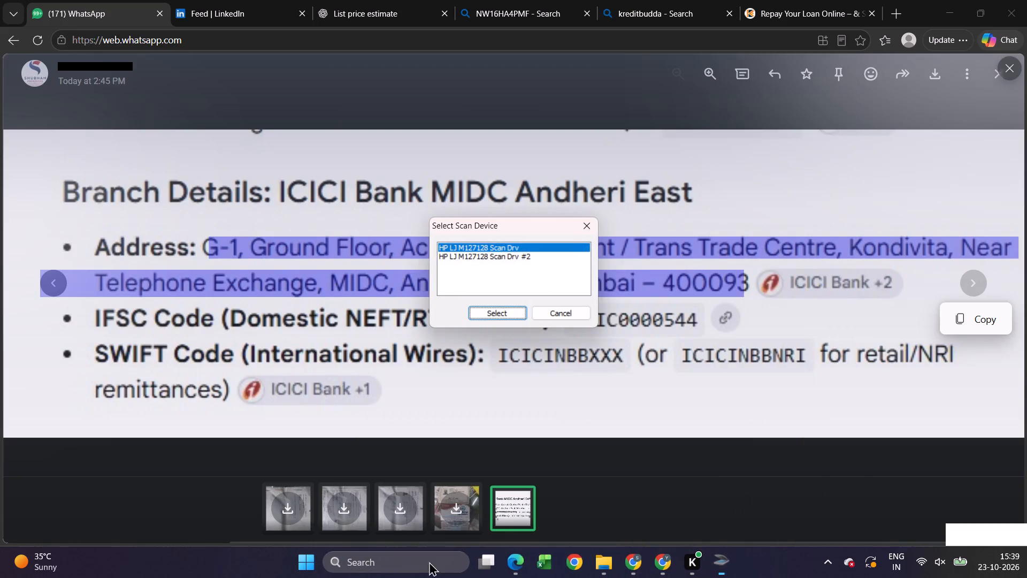
{"action": "left_click", "coordinate": [535, 261]}
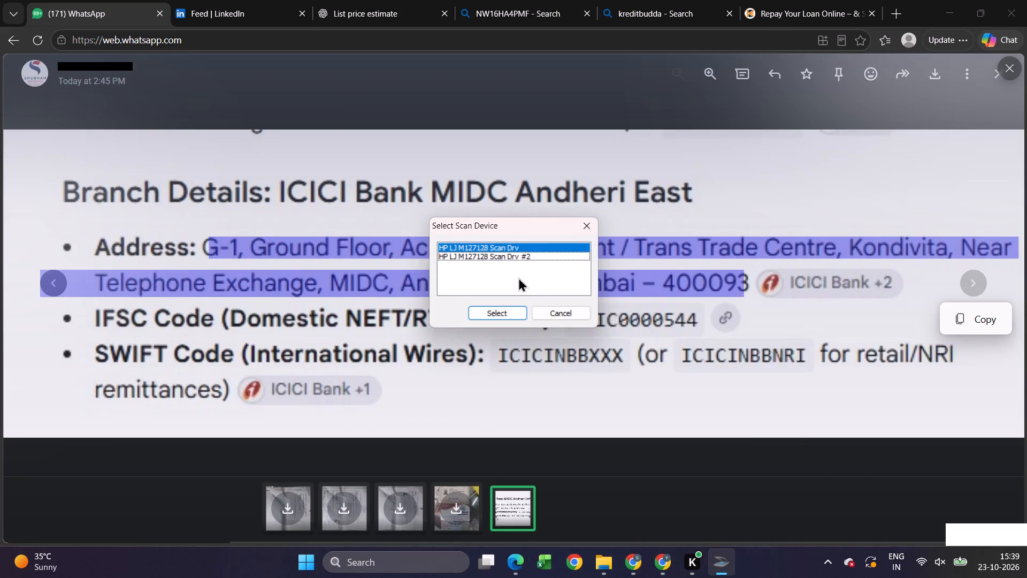
{"action": "left_click", "coordinate": [527, 260]}
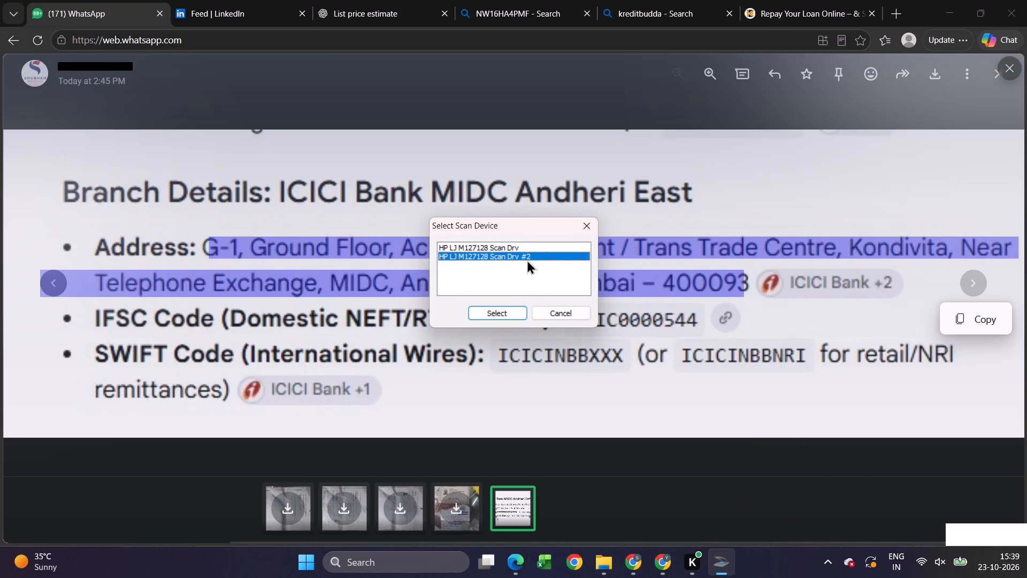
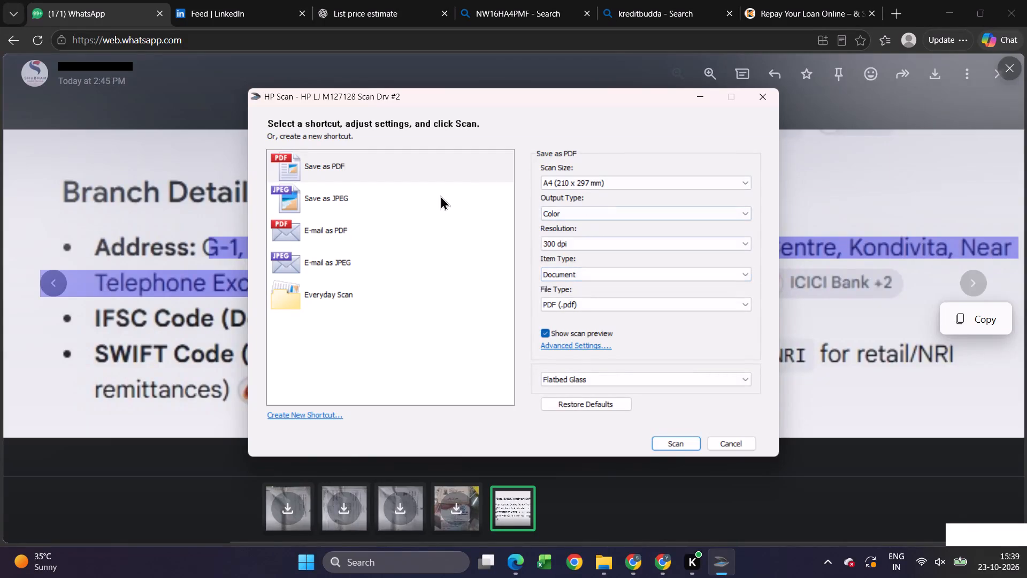
Restore the default Save as PDF settings and set the resolution to 600 dpi and the scan size to A4 (210 x 297 mm).
{"action": "left_click", "coordinate": [581, 348]}
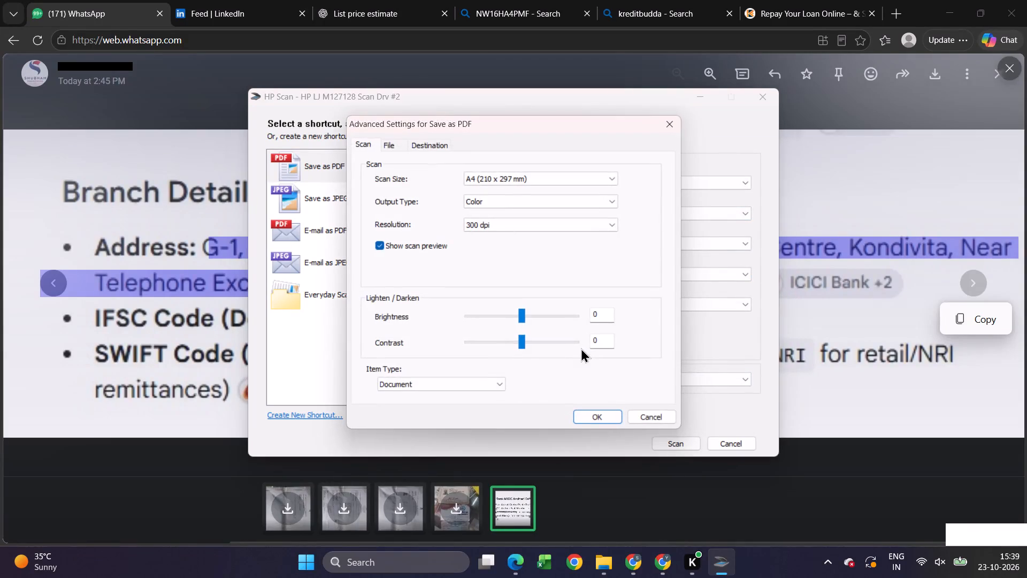
{"action": "scroll", "coordinate": [565, 379], "scroll_direction": "down", "scroll_amount": 2}
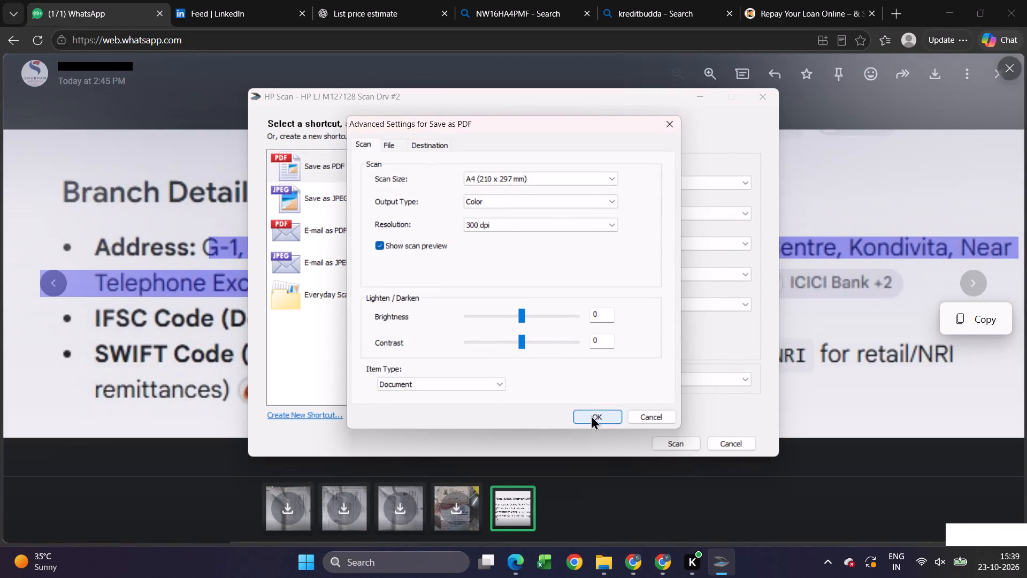
{"action": "left_click", "coordinate": [592, 415]}
{"action": "left_click", "coordinate": [594, 400]}
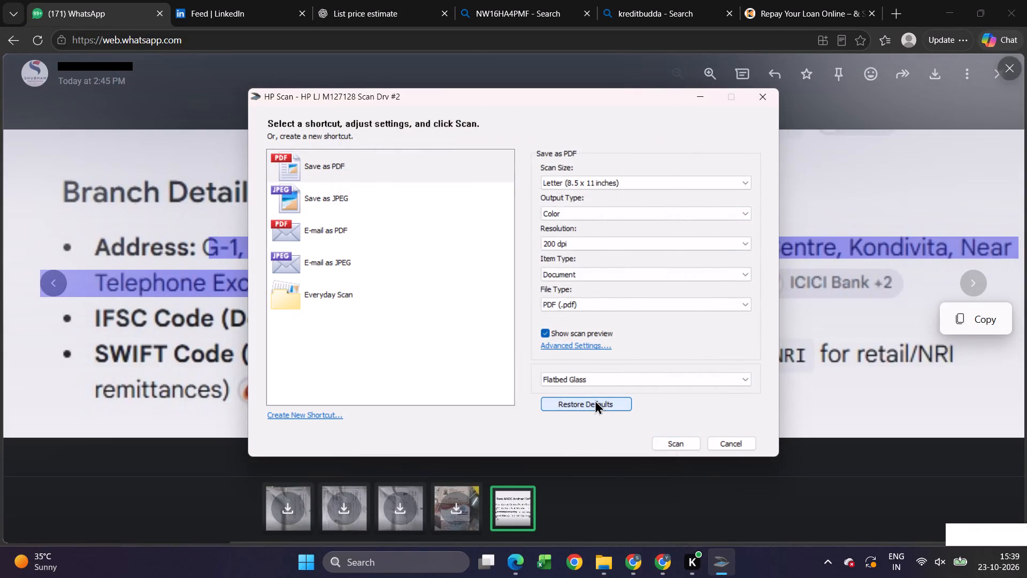
{"action": "left_click", "coordinate": [635, 253]}
{"action": "left_click", "coordinate": [638, 247]}
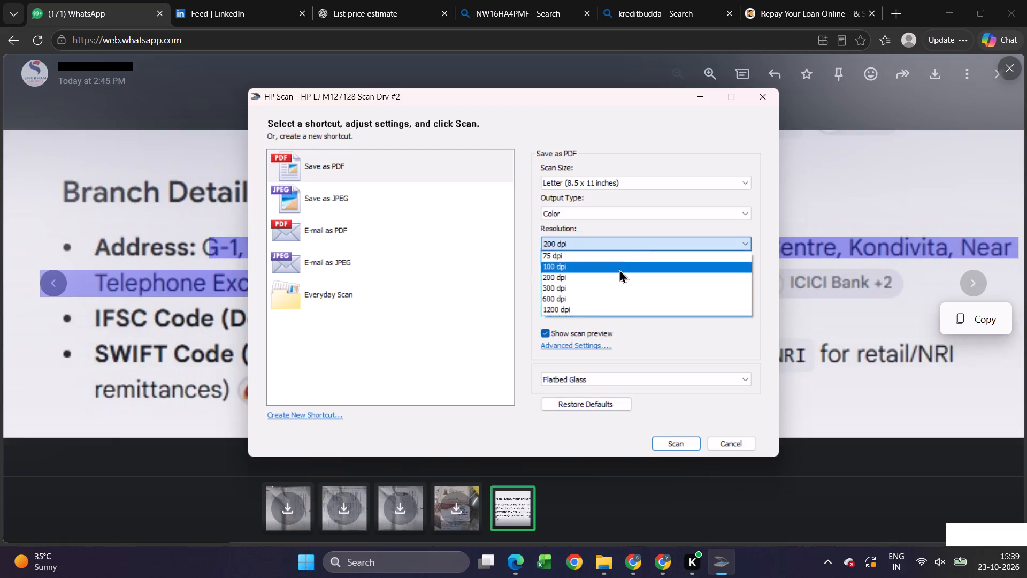
{"action": "left_click", "coordinate": [572, 300]}
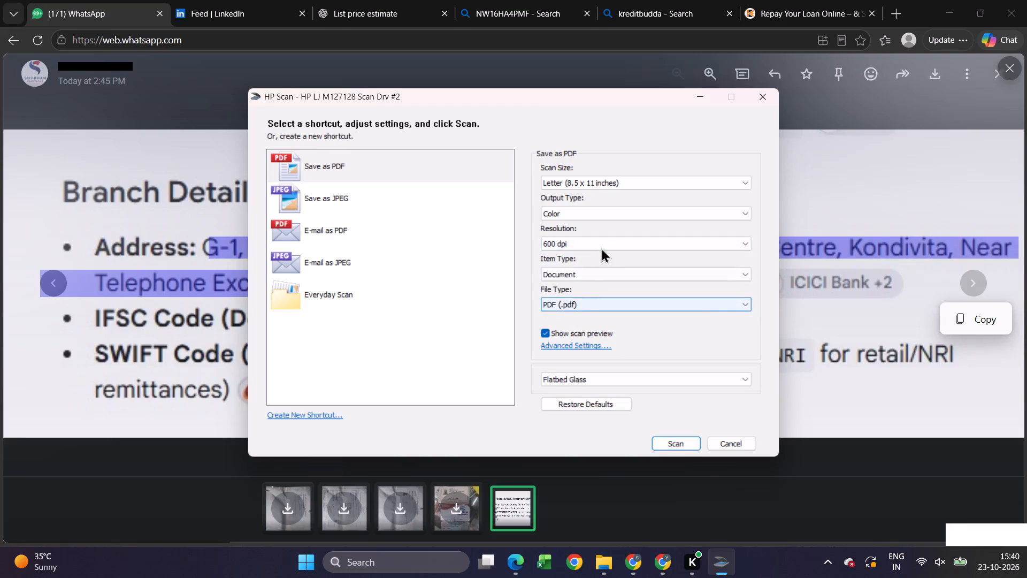
{"action": "left_click", "coordinate": [594, 176]}
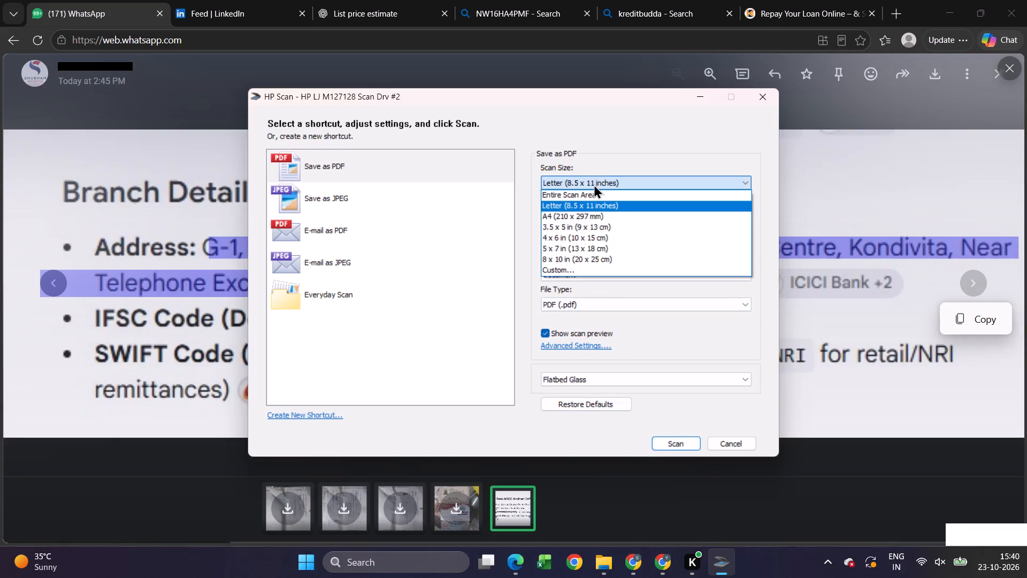
{"action": "left_click", "coordinate": [589, 218]}
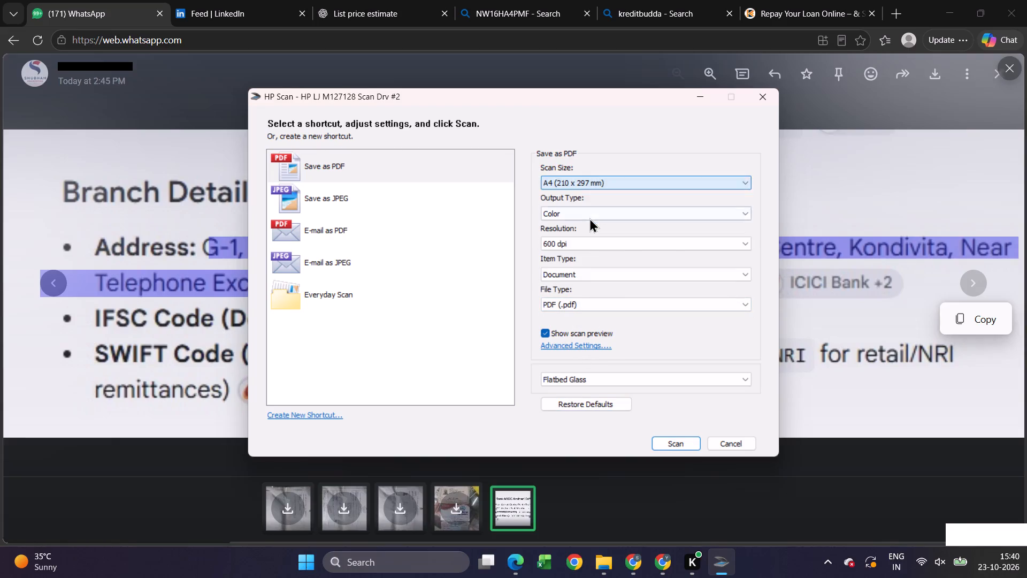
{"action": "left_click", "coordinate": [576, 242]}
{"action": "left_click", "coordinate": [576, 242]}
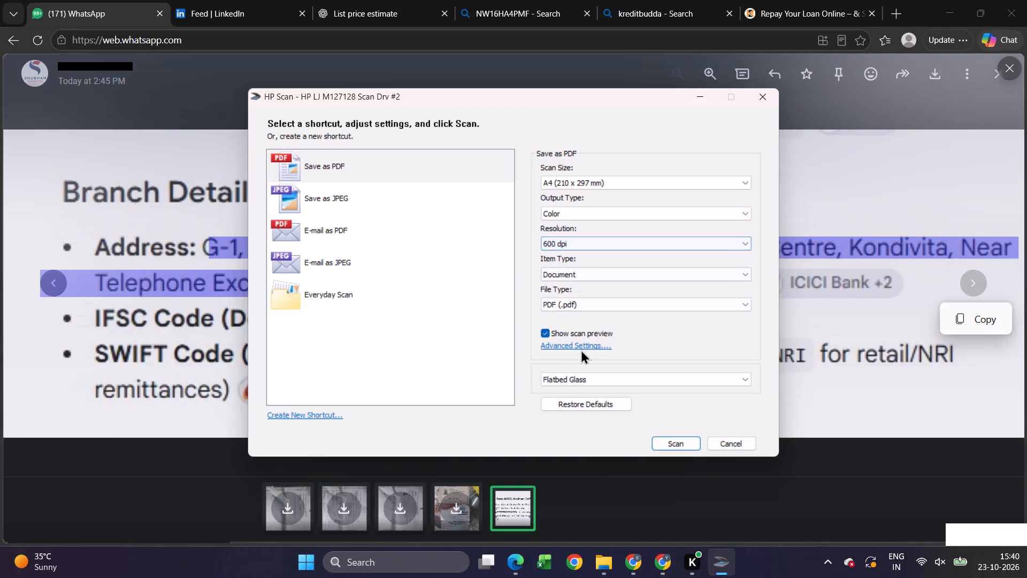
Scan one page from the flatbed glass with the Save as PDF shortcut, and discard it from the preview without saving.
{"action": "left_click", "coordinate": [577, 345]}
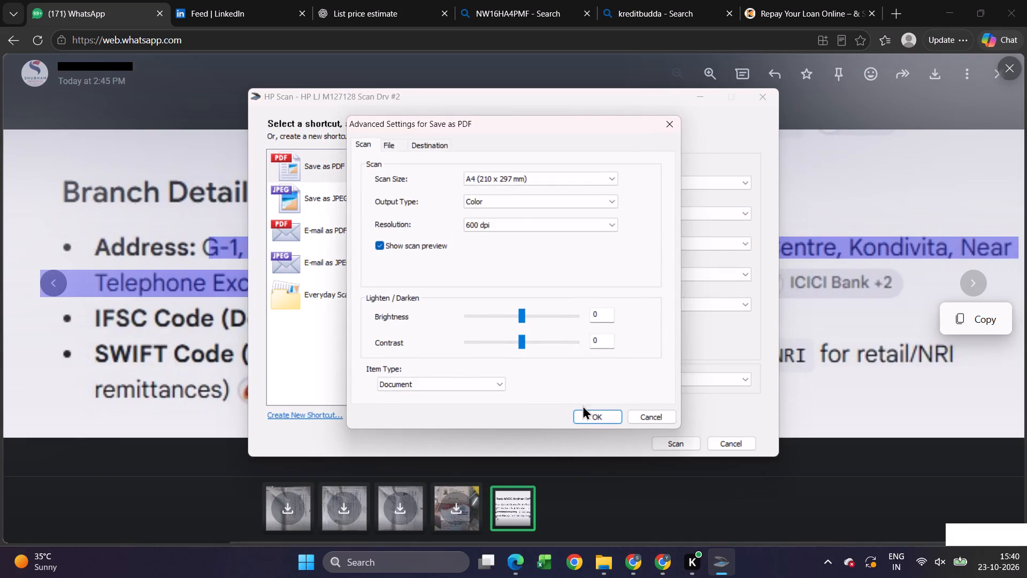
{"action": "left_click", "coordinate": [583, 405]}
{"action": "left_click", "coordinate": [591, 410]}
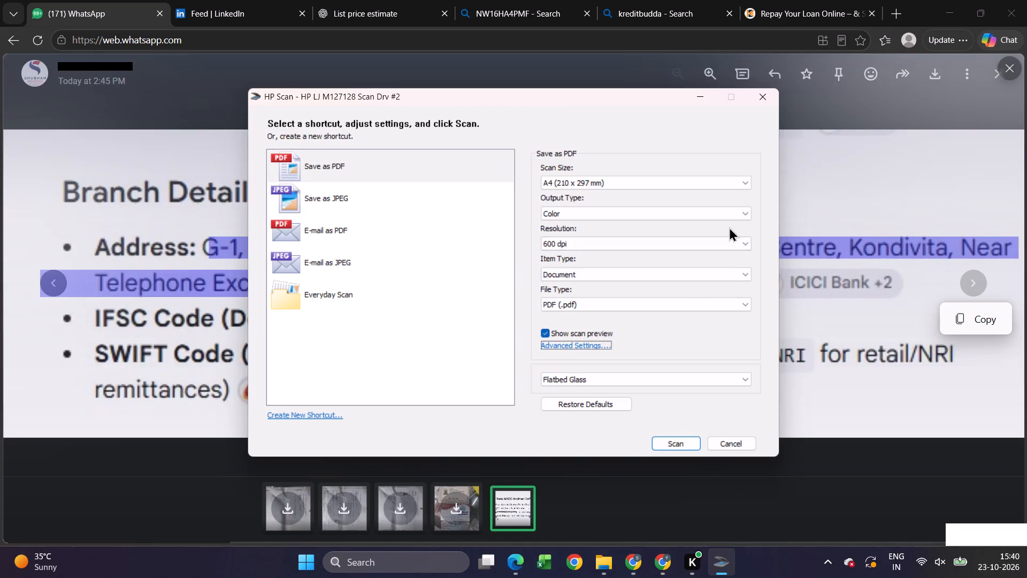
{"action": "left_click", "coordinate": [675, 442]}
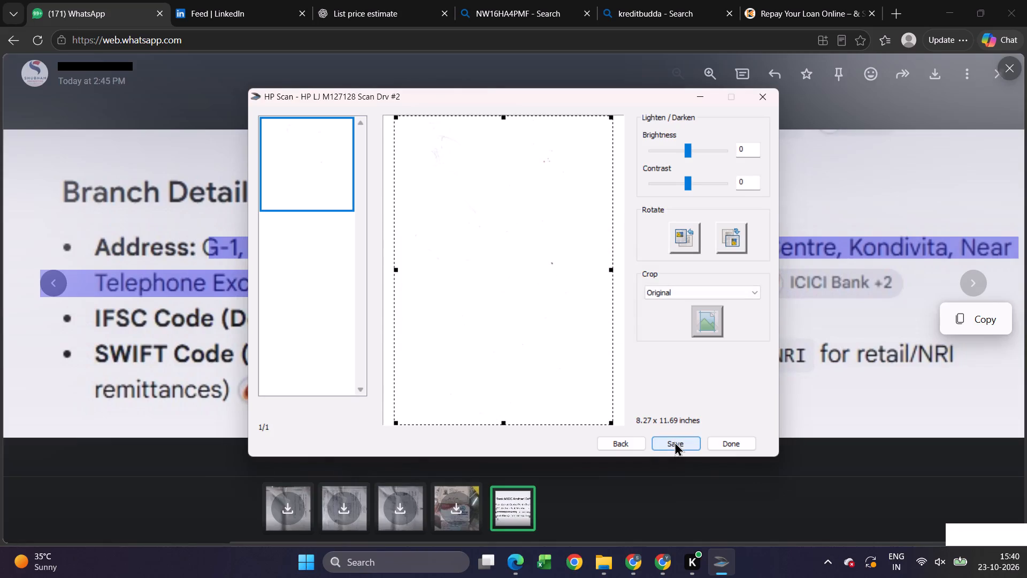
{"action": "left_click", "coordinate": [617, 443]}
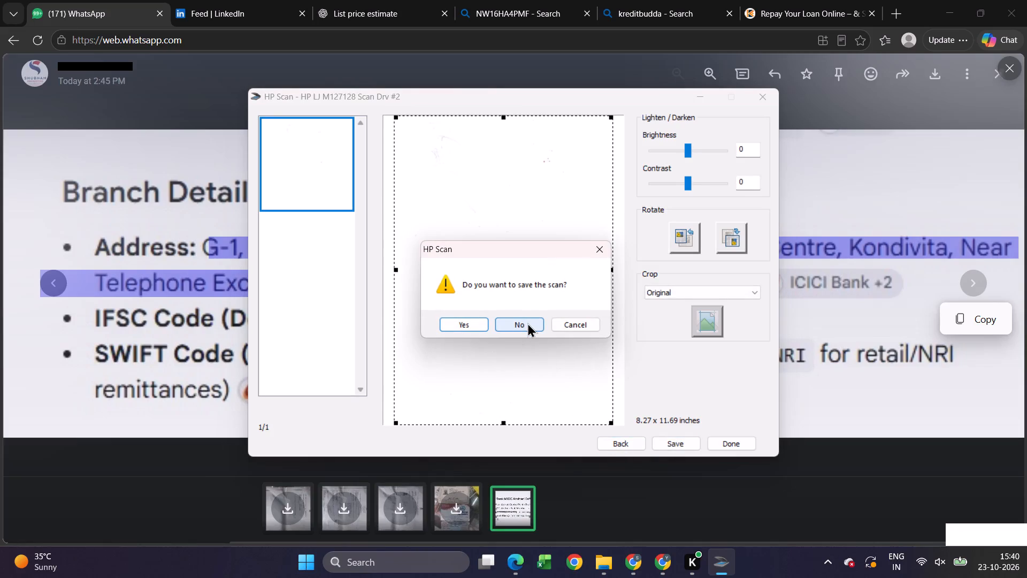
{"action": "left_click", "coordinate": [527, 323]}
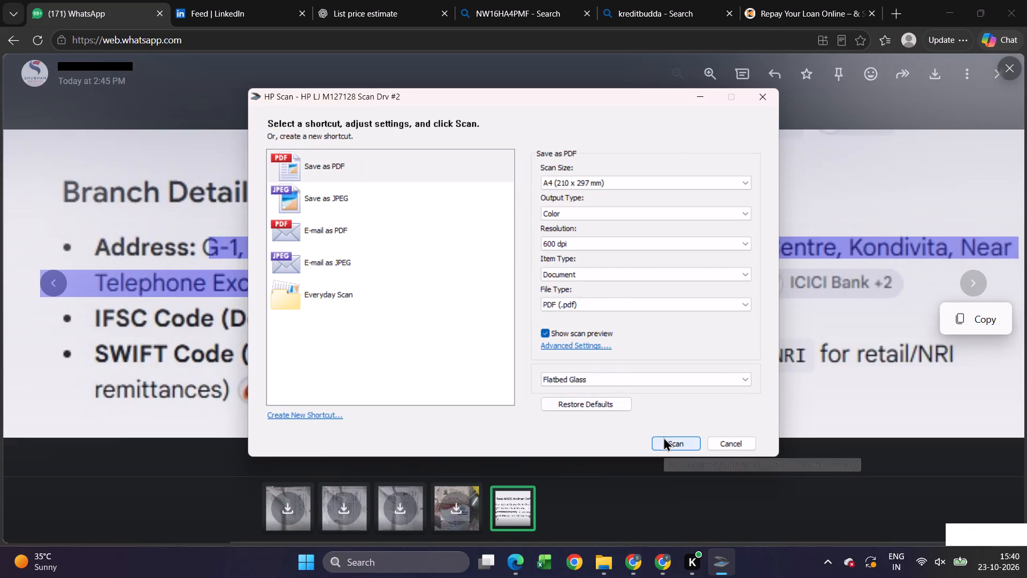
Set the save location in the advanced settings of the Save as PDF shortcut to the Downloads folder.
{"action": "left_click", "coordinate": [574, 340]}
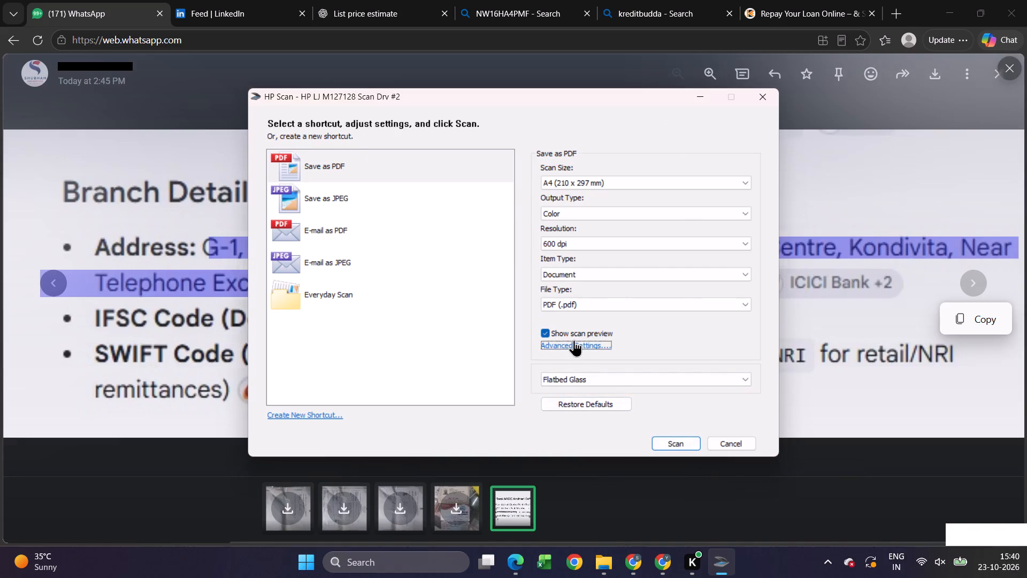
{"action": "left_click", "coordinate": [410, 138]}
{"action": "left_click", "coordinate": [402, 144]}
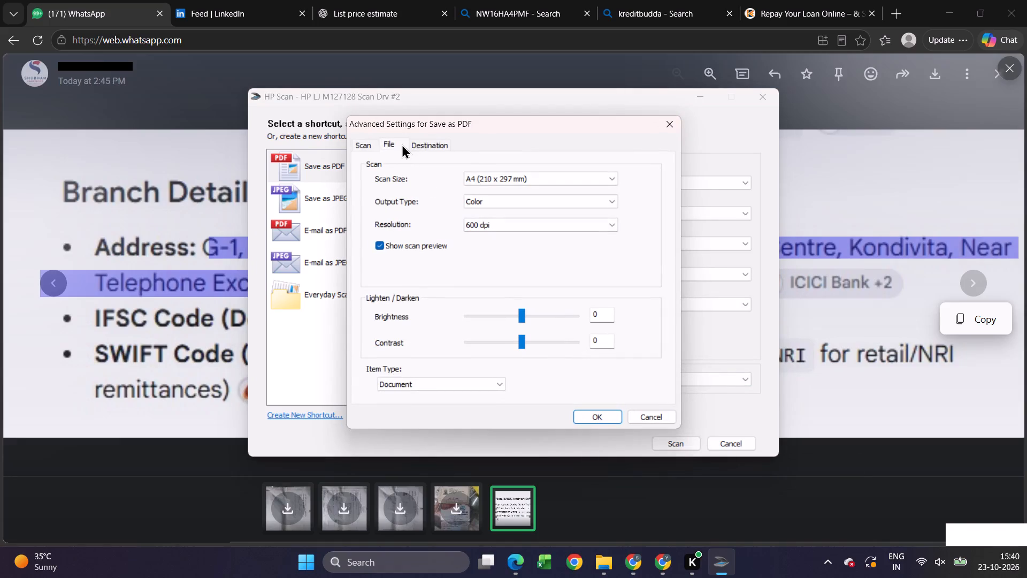
{"action": "left_click", "coordinate": [428, 144]}
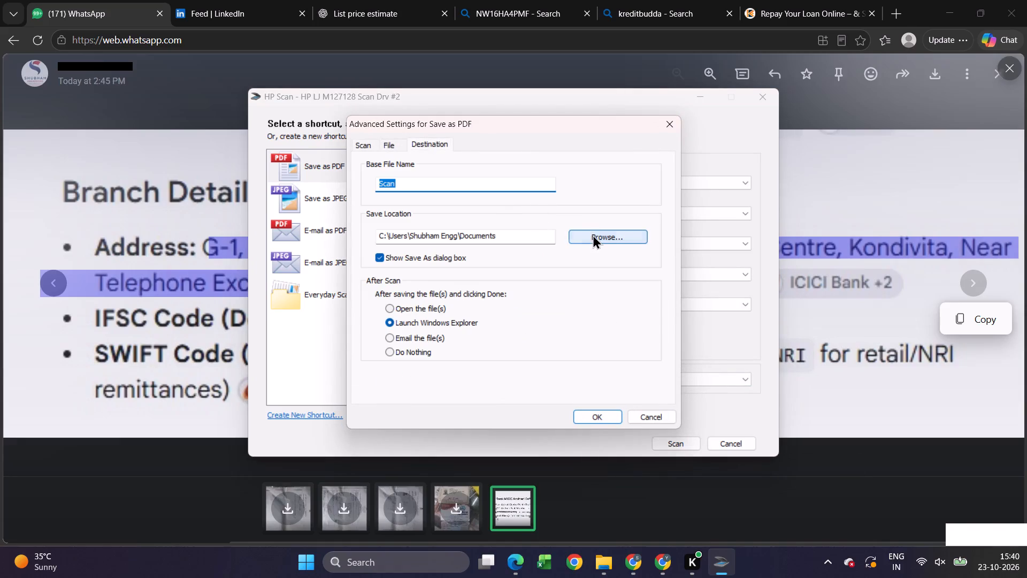
{"action": "left_click", "coordinate": [593, 234]}
{"action": "left_click", "coordinate": [460, 278]}
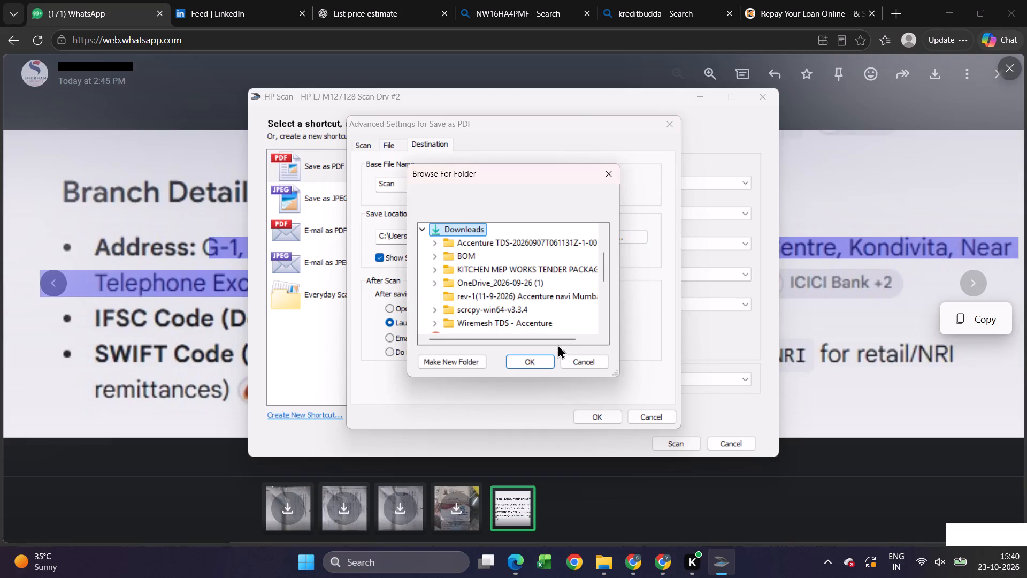
{"action": "left_click", "coordinate": [533, 362]}
{"action": "left_click", "coordinate": [605, 422]}
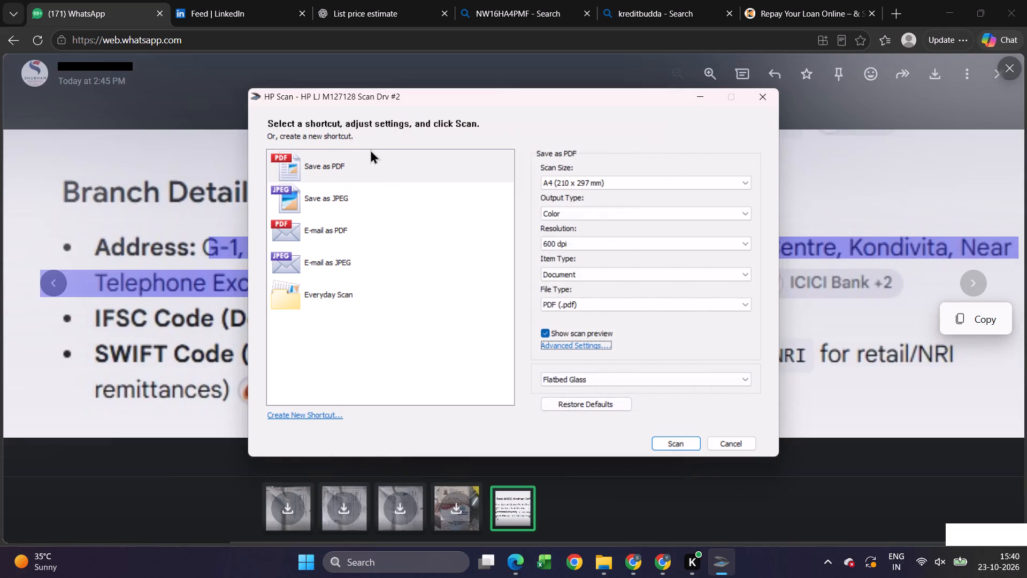
Set the paper source to Feeder (Scan one side) and start the scan.
{"action": "left_click", "coordinate": [562, 374]}
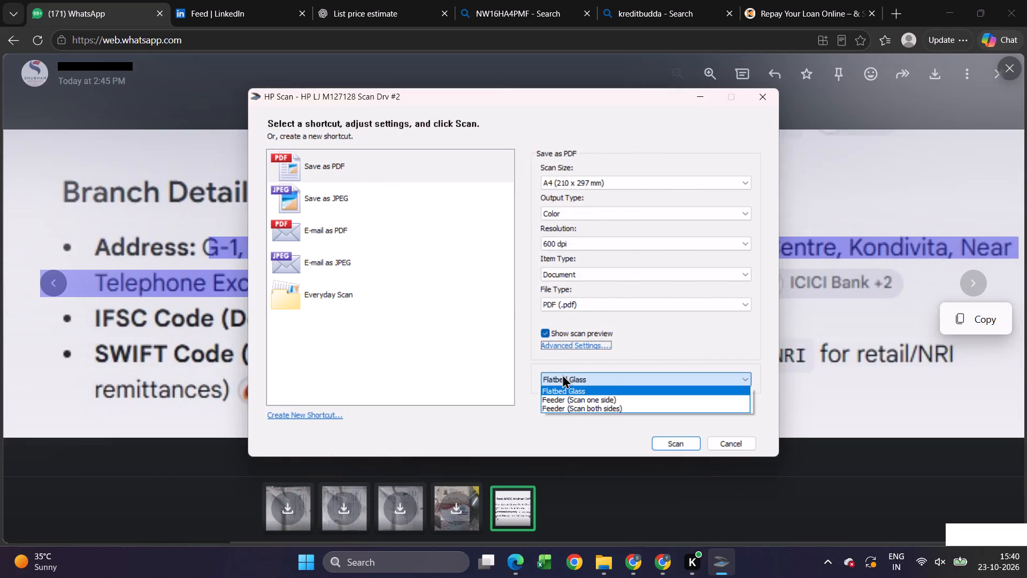
{"action": "left_click", "coordinate": [584, 399]}
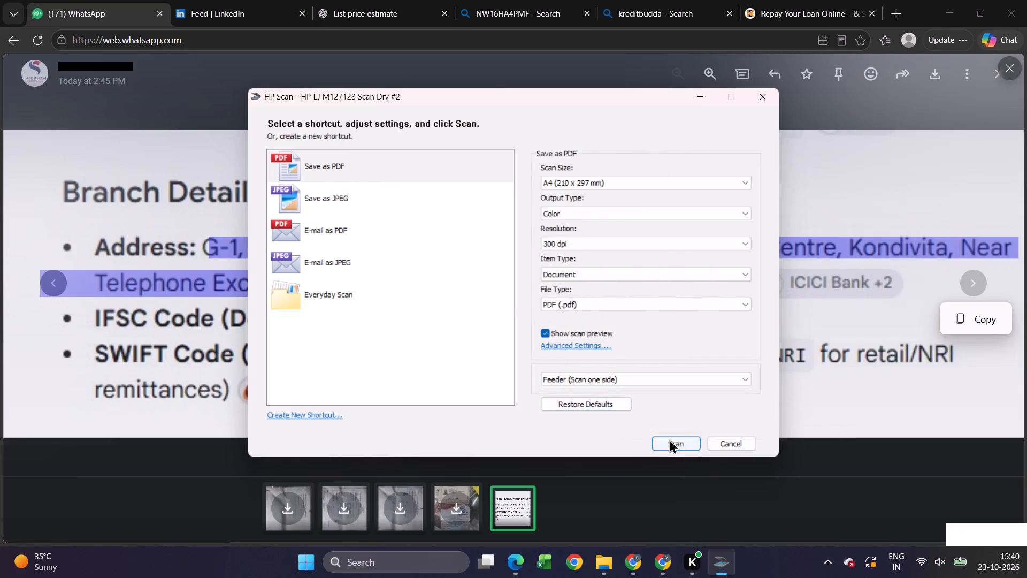
{"action": "left_click", "coordinate": [669, 439]}
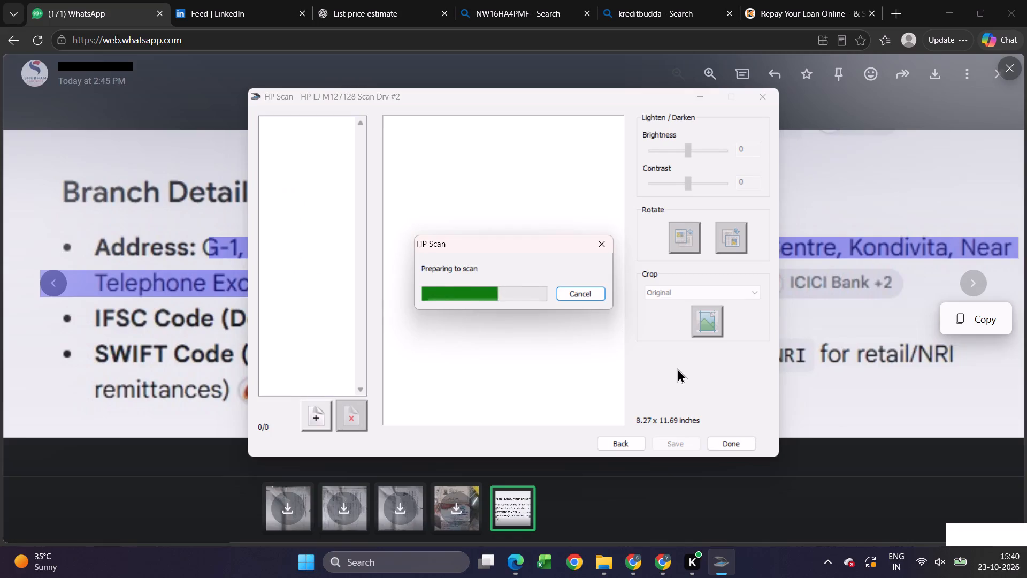
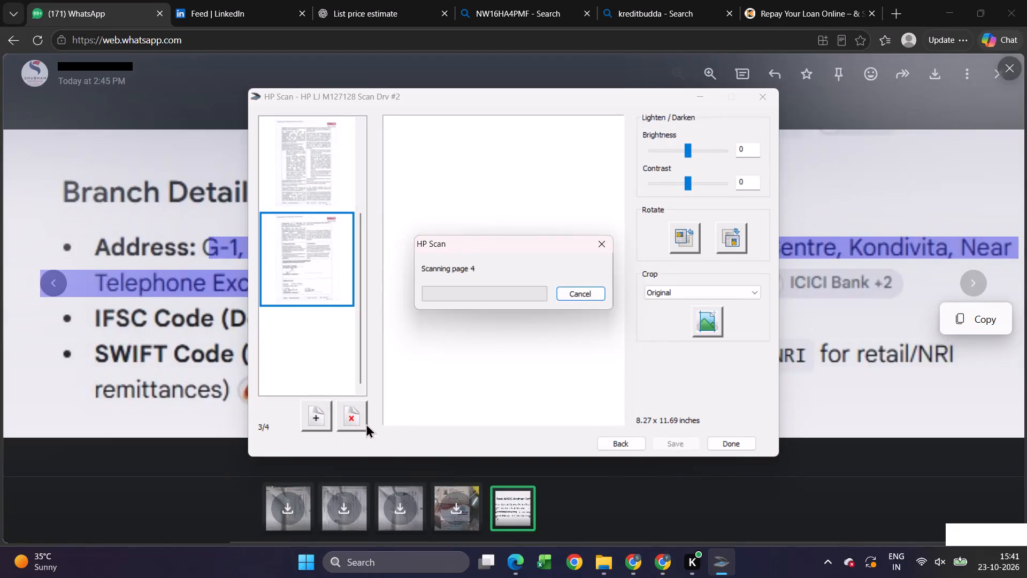
Cancel the scan in progress and try to dismiss the Scan Cancelled dialog.
{"action": "left_click", "coordinate": [561, 294]}
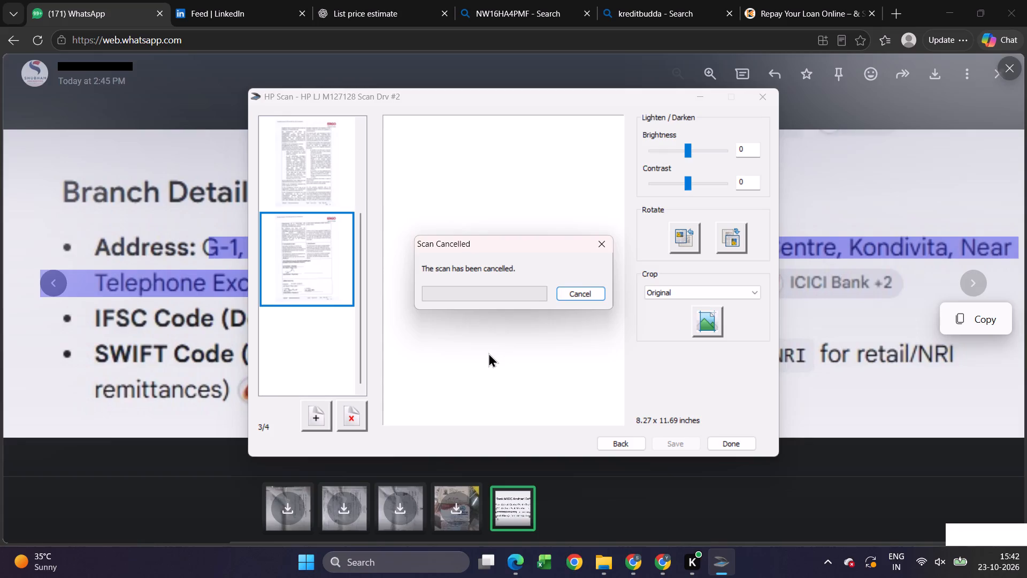
{"action": "triple_click", "coordinate": [355, 415]}
{"action": "double_click", "coordinate": [728, 443]}
{"action": "left_click", "coordinate": [515, 290]}
{"action": "left_click", "coordinate": [532, 330]}
{"action": "double_click", "coordinate": [523, 338]}
{"action": "left_click", "coordinate": [600, 245]}
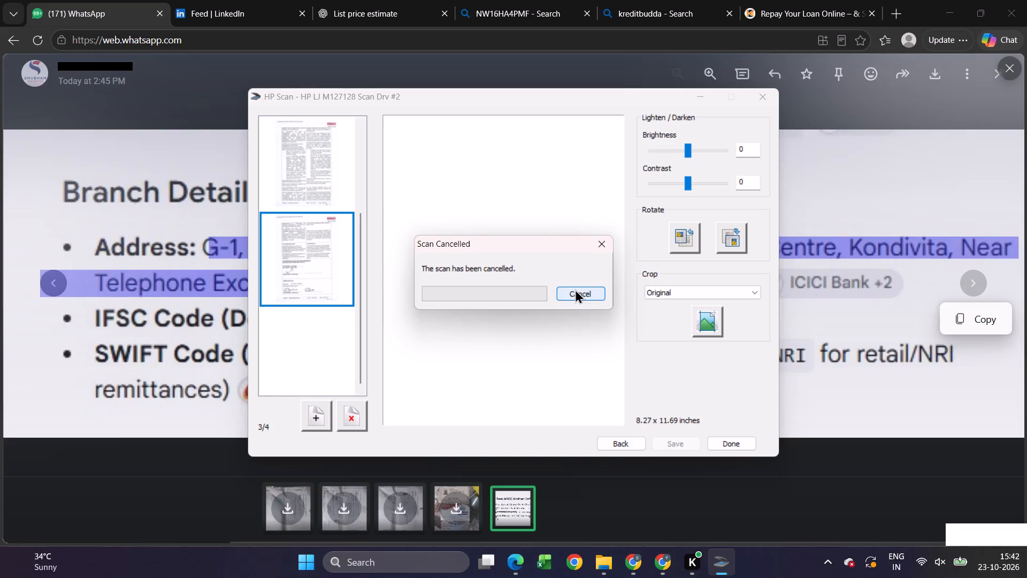
{"action": "left_click", "coordinate": [575, 289]}
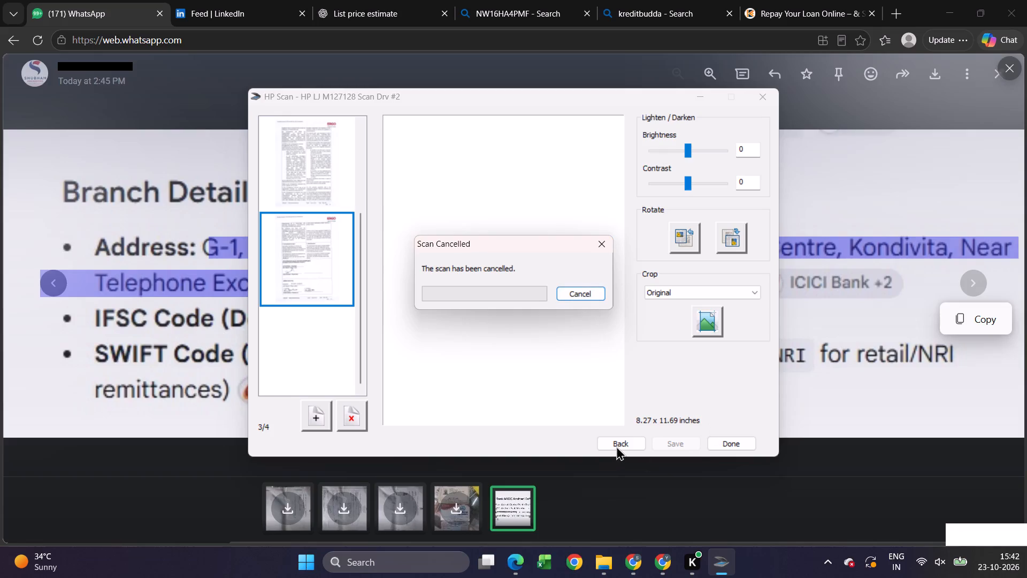
{"action": "left_click", "coordinate": [616, 446]}
{"action": "double_click", "coordinate": [601, 291]}
{"action": "double_click", "coordinate": [595, 292]}
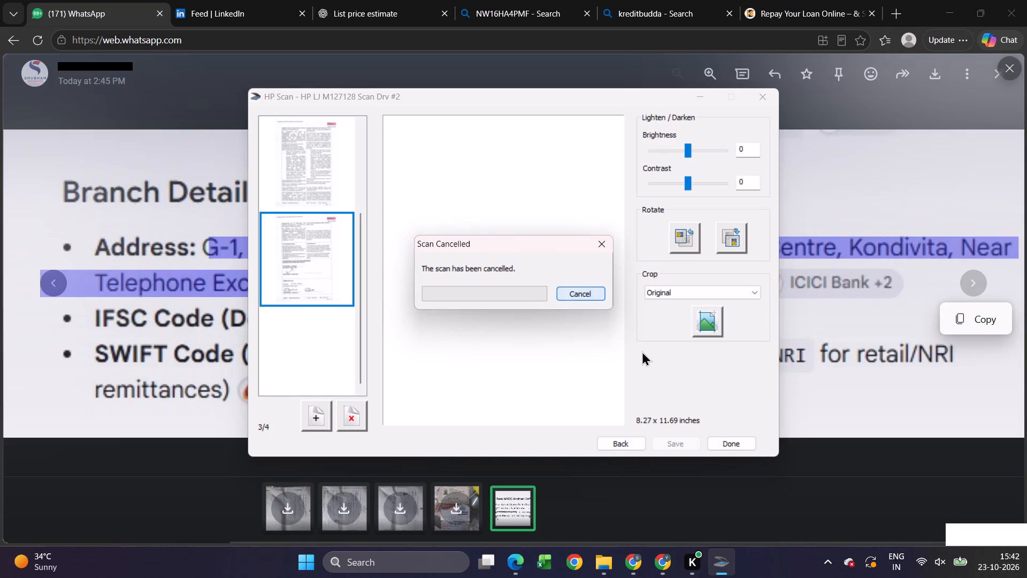
{"action": "left_click", "coordinate": [602, 238]}
Close the HP Scan program.
{"action": "right_click", "coordinate": [716, 567]}
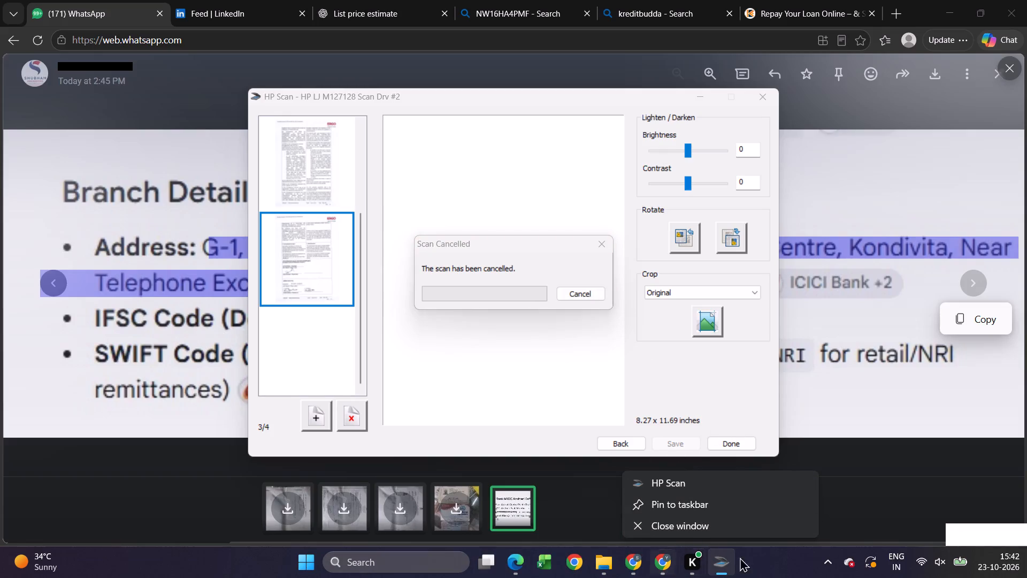
{"action": "right_click", "coordinate": [756, 556]}
{"action": "left_click", "coordinate": [774, 520]}
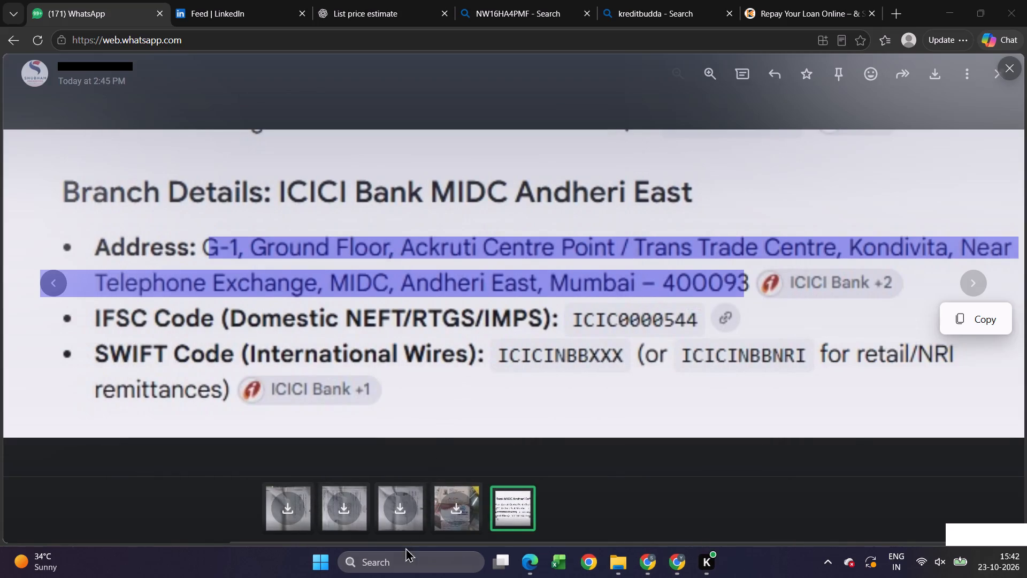
Reopen HP Scan and choose HP LJ M127128 Scan Drv #2 as the scan device.
{"action": "left_click", "coordinate": [402, 562]}
{"action": "left_click", "coordinate": [401, 106]}
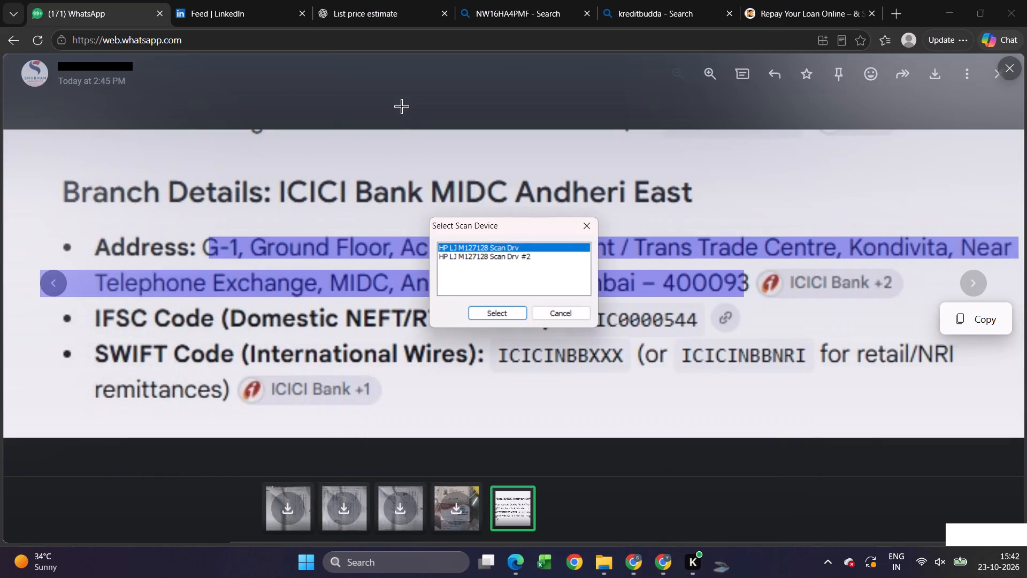
{"action": "double_click", "coordinate": [509, 253]}
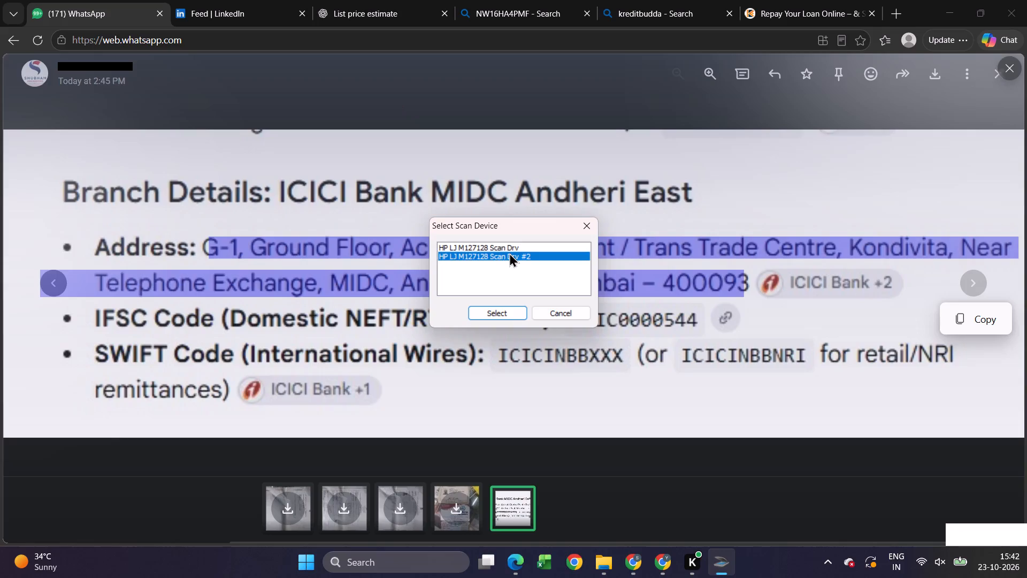
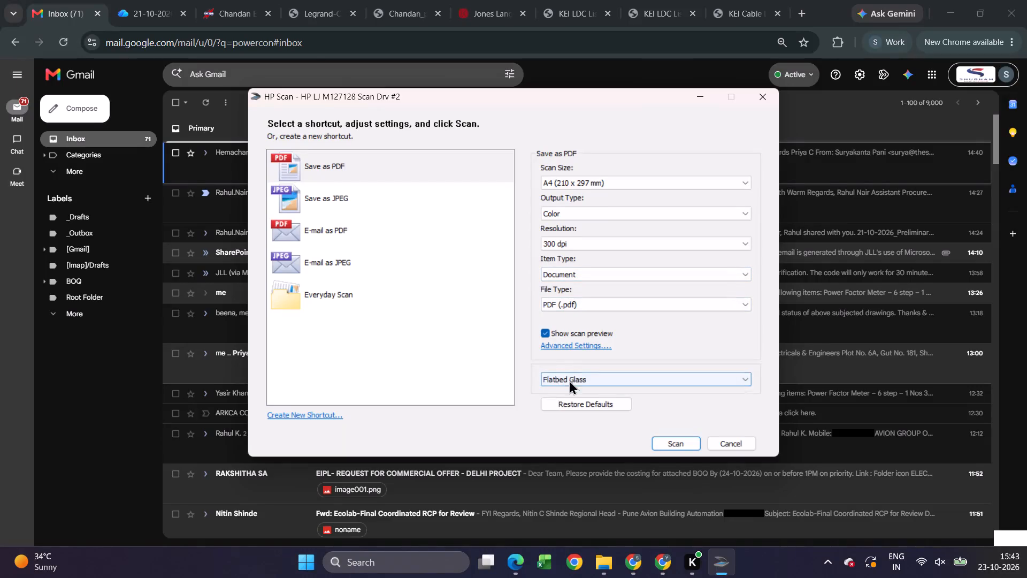
Set the scan source to Feeder (Scan one side) and scan the signed ERGO pages into the Save as PDF preview.
{"action": "left_click", "coordinate": [569, 380]}
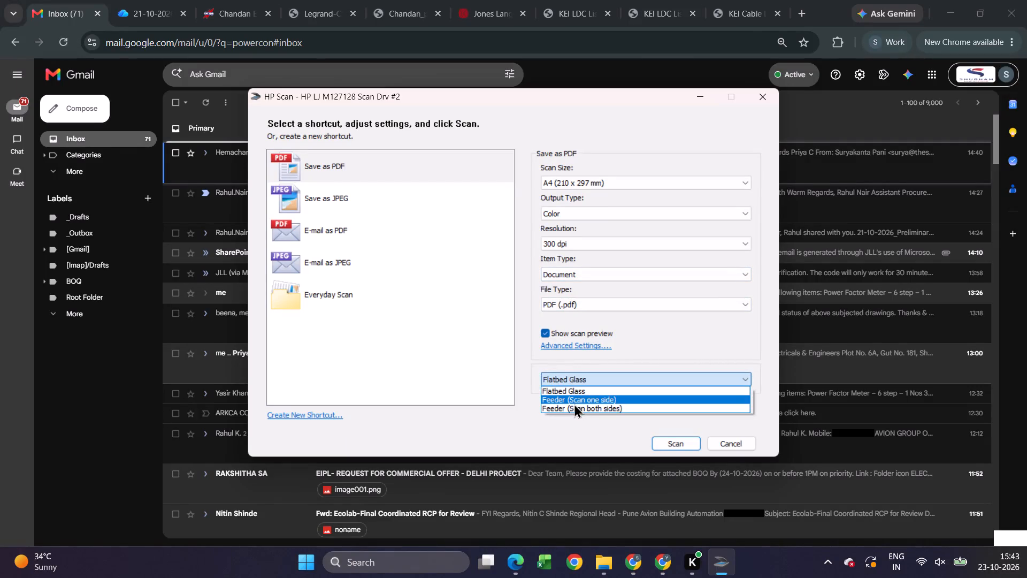
{"action": "left_click", "coordinate": [574, 404]}
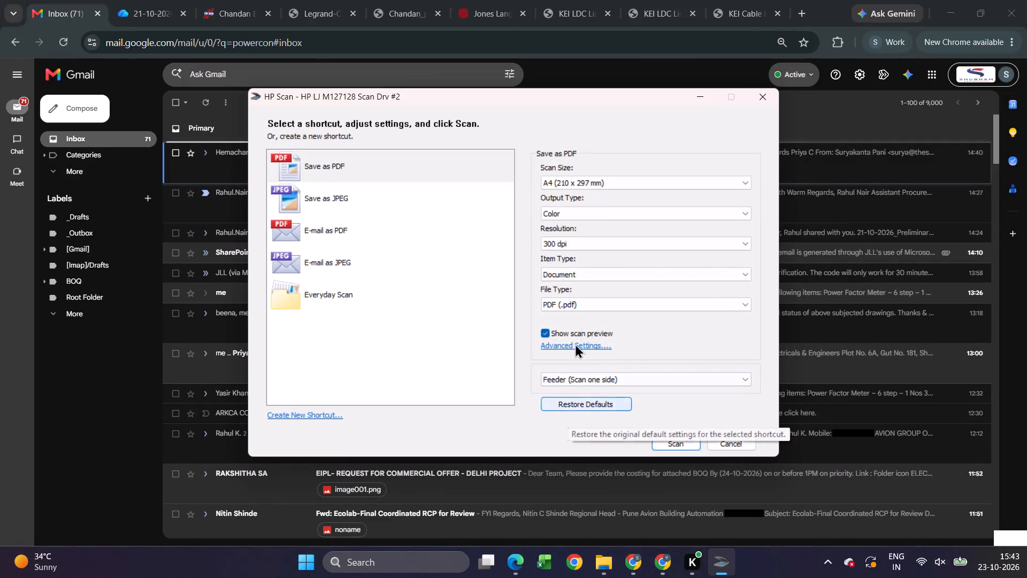
{"action": "left_click", "coordinate": [604, 247]}
{"action": "left_click", "coordinate": [601, 242]}
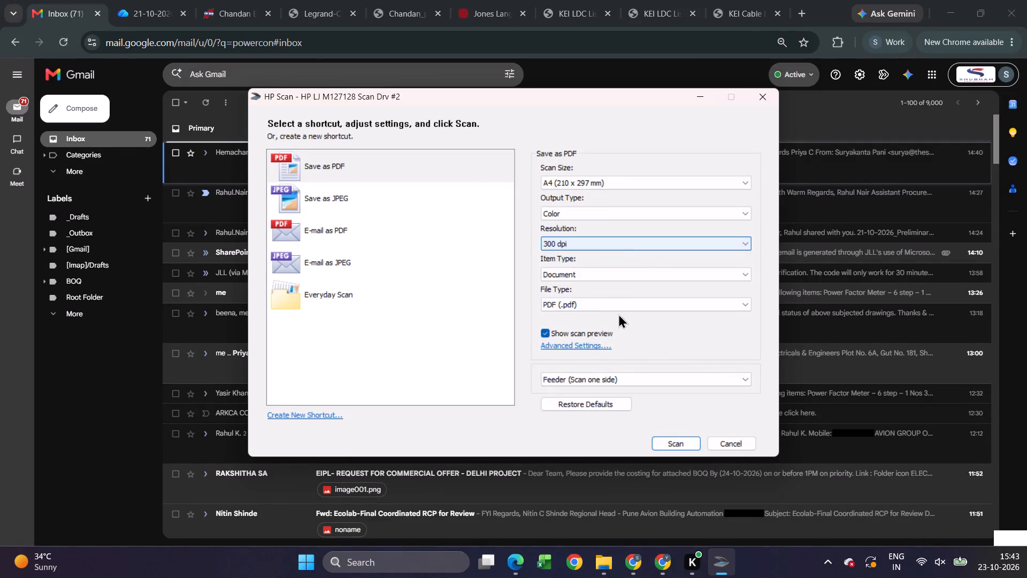
{"action": "left_click", "coordinate": [664, 440]}
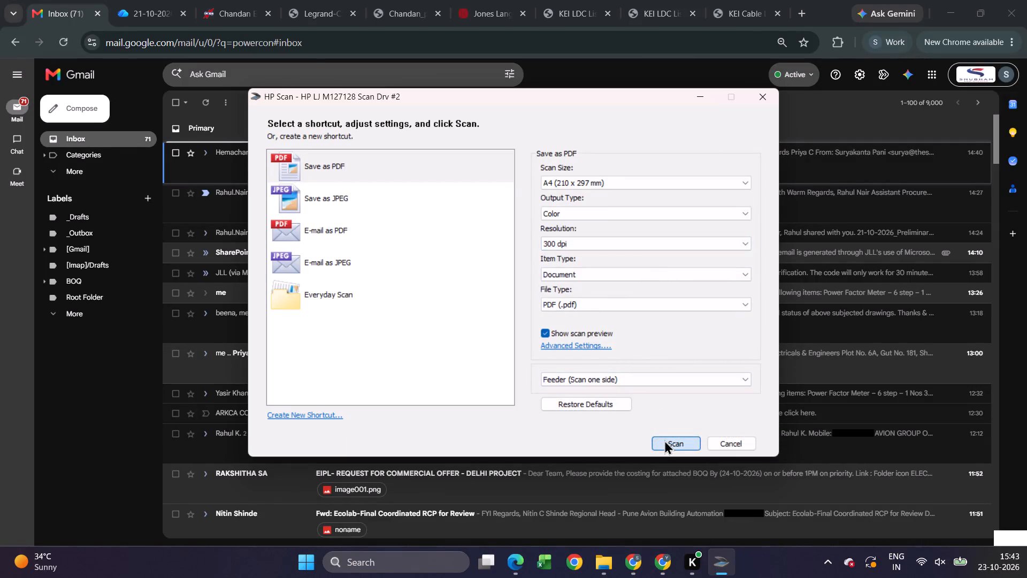
{"action": "left_click", "coordinate": [603, 320]}
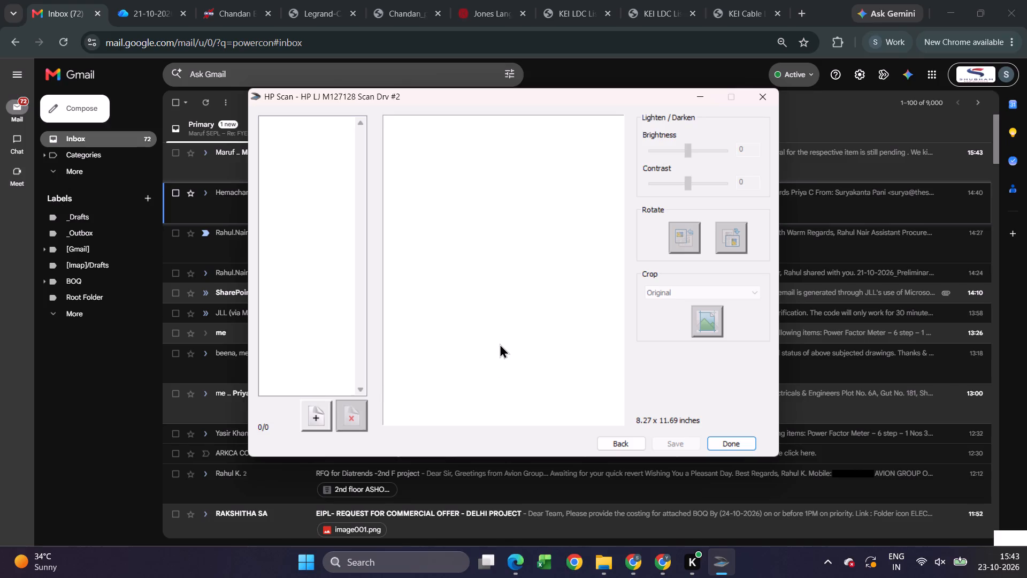
{"action": "left_click", "coordinate": [315, 422]}
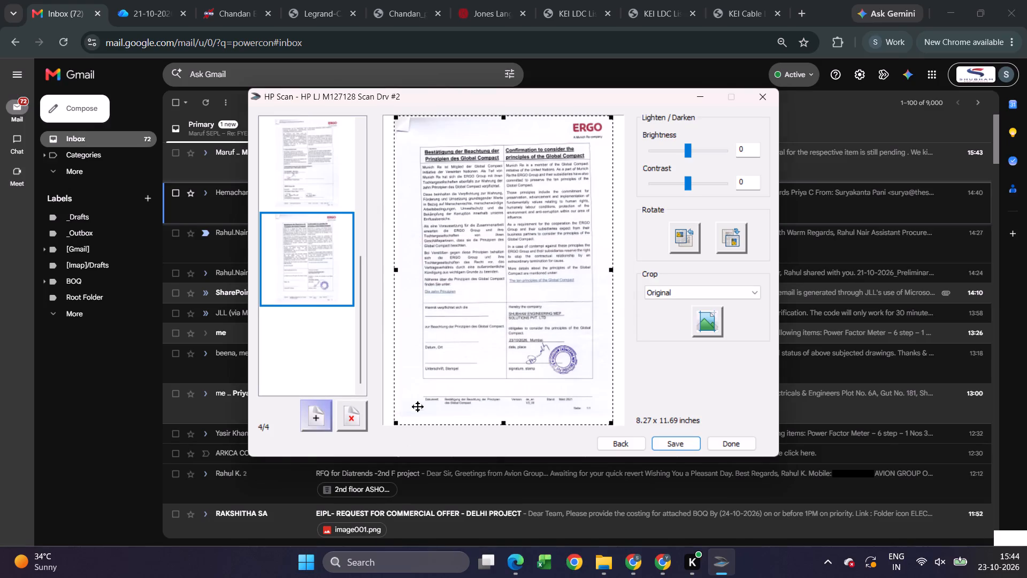
Check the scanned page previews and save the scan as a PDF named Scan in Downloads.
{"action": "scroll", "coordinate": [355, 332], "scroll_direction": "up", "scroll_amount": 4}
{"action": "scroll", "coordinate": [293, 295], "scroll_direction": "up", "scroll_amount": 5}
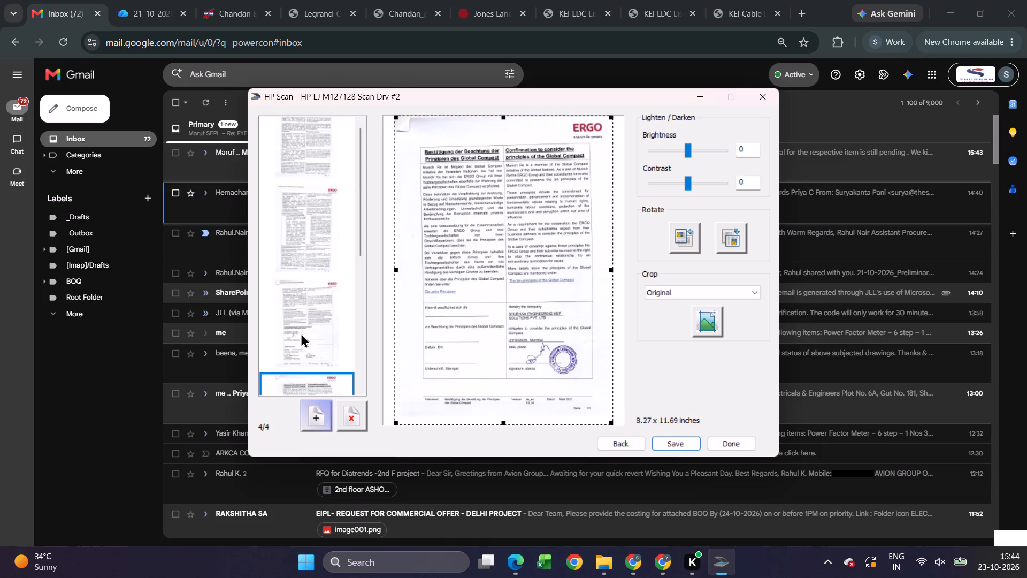
{"action": "left_click", "coordinate": [301, 333]}
{"action": "left_click", "coordinate": [317, 180]}
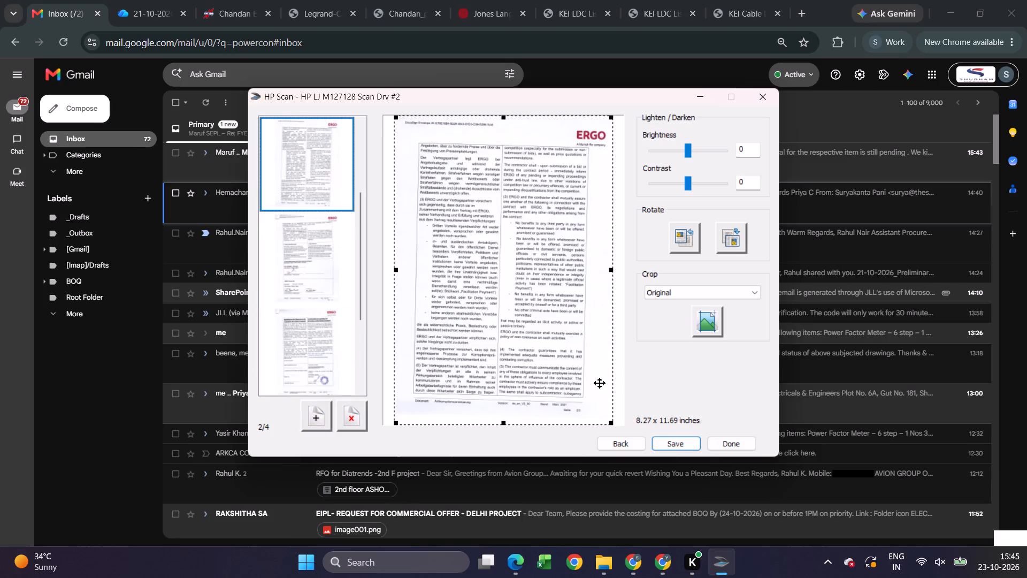
{"action": "left_click", "coordinate": [676, 439]}
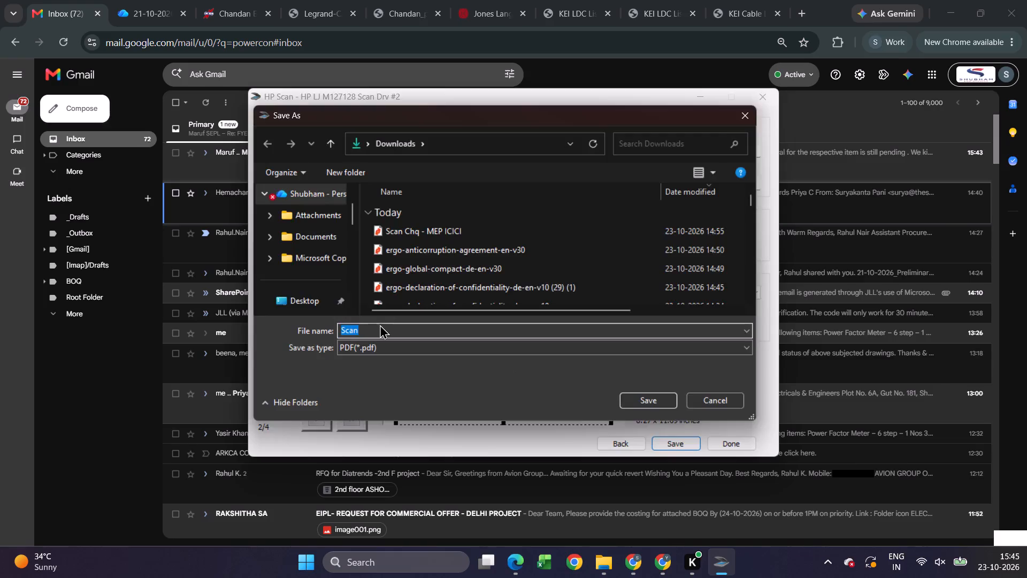
{"action": "key", "text": "Return"}
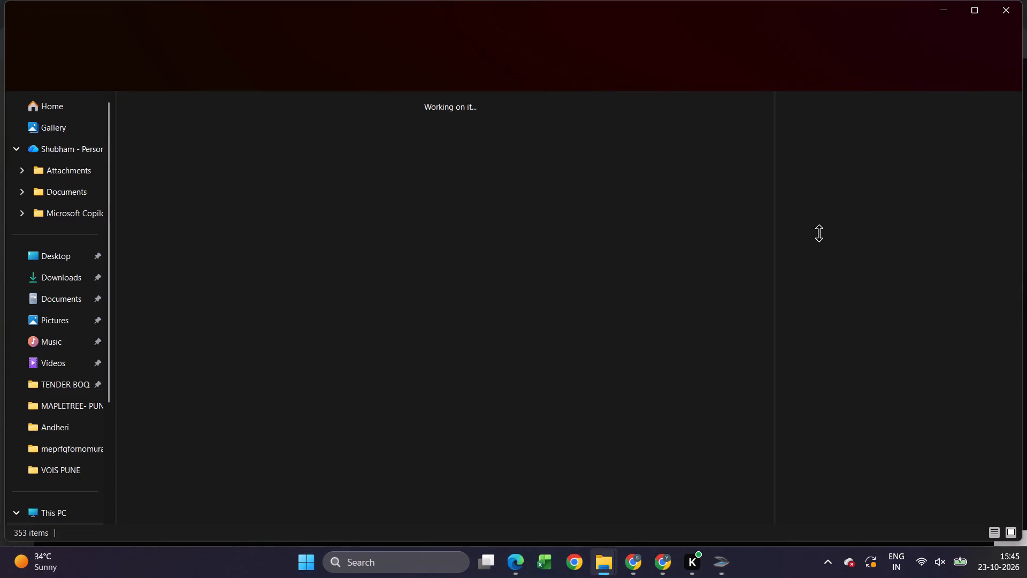
Open the Scan PDF from Downloads in Nitro PDF Pro and convert it to an editable document with OCR.
{"action": "double_click", "coordinate": [281, 123]}
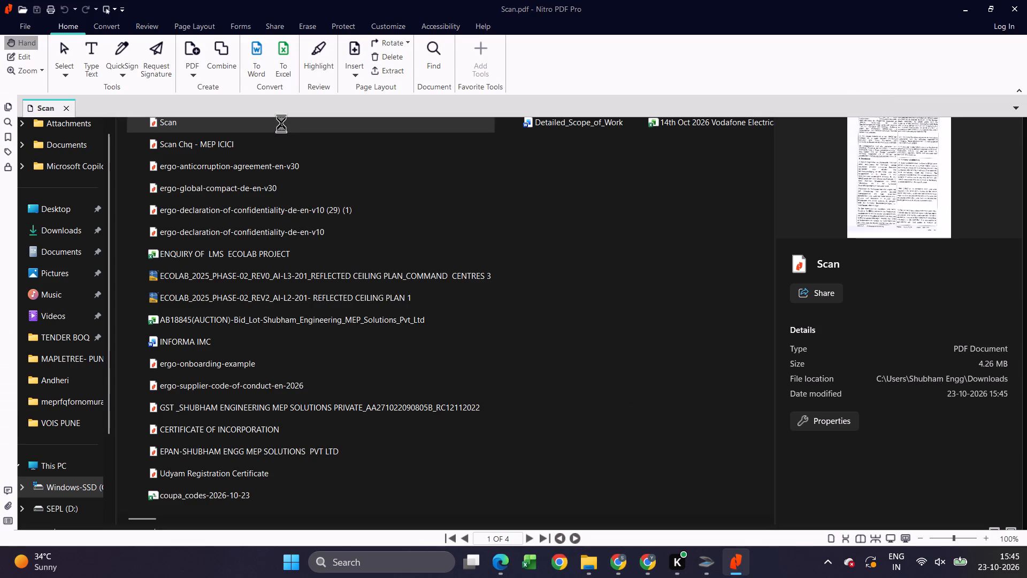
{"action": "scroll", "coordinate": [610, 346], "scroll_direction": "down", "scroll_amount": 7}
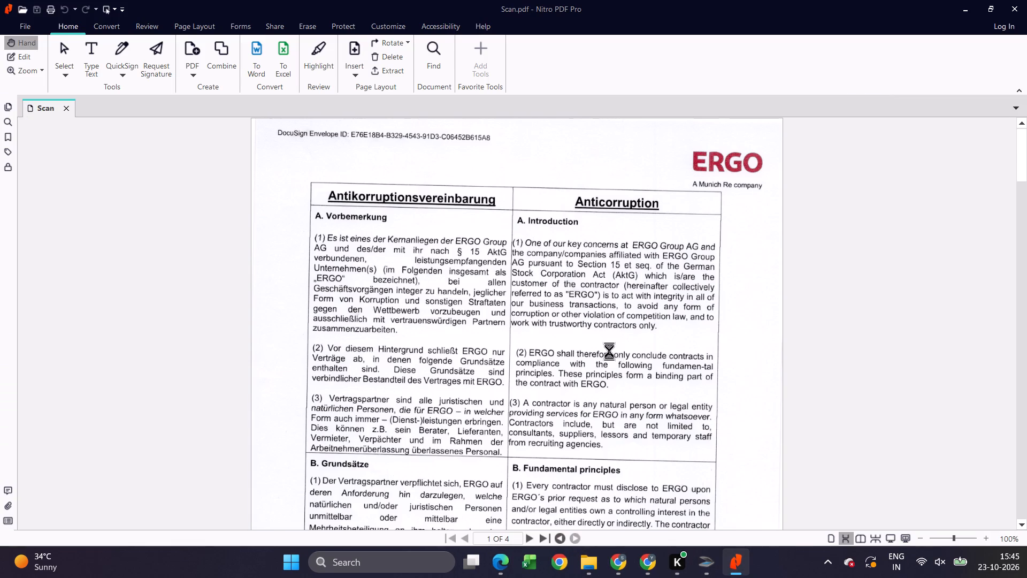
{"action": "scroll", "coordinate": [455, 393], "scroll_direction": "down", "scroll_amount": 15}
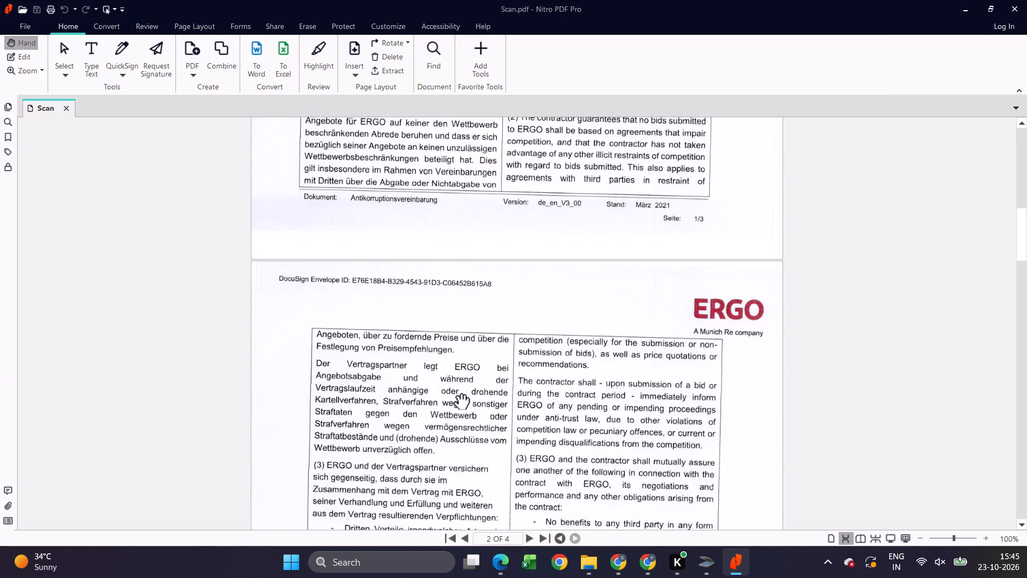
{"action": "scroll", "coordinate": [455, 393], "scroll_direction": "down", "scroll_amount": 1}
{"action": "scroll", "coordinate": [455, 393], "scroll_direction": "down", "scroll_amount": 20}
{"action": "scroll", "coordinate": [456, 392], "scroll_direction": "down", "scroll_amount": 6}
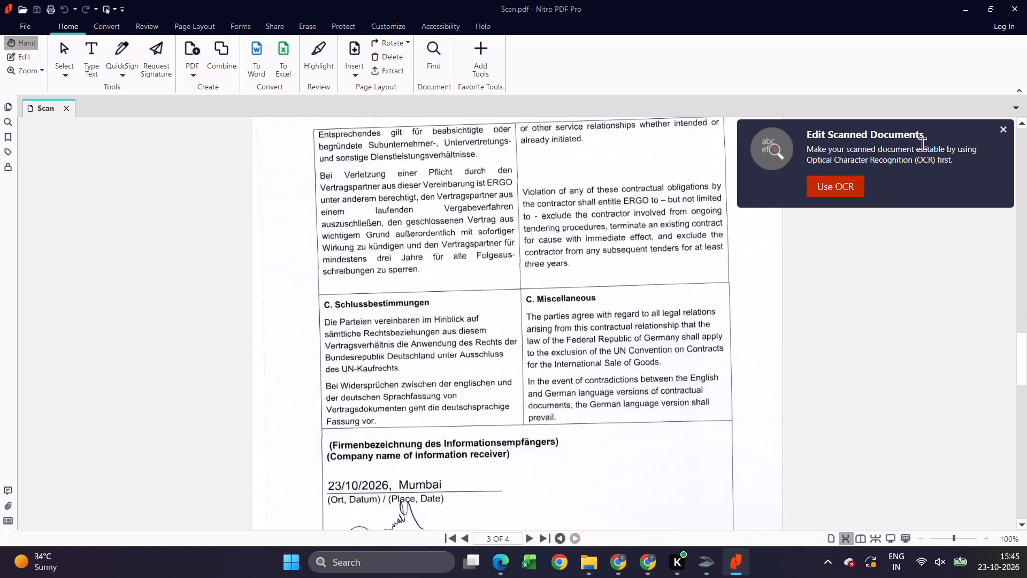
{"action": "left_click", "coordinate": [853, 180]}
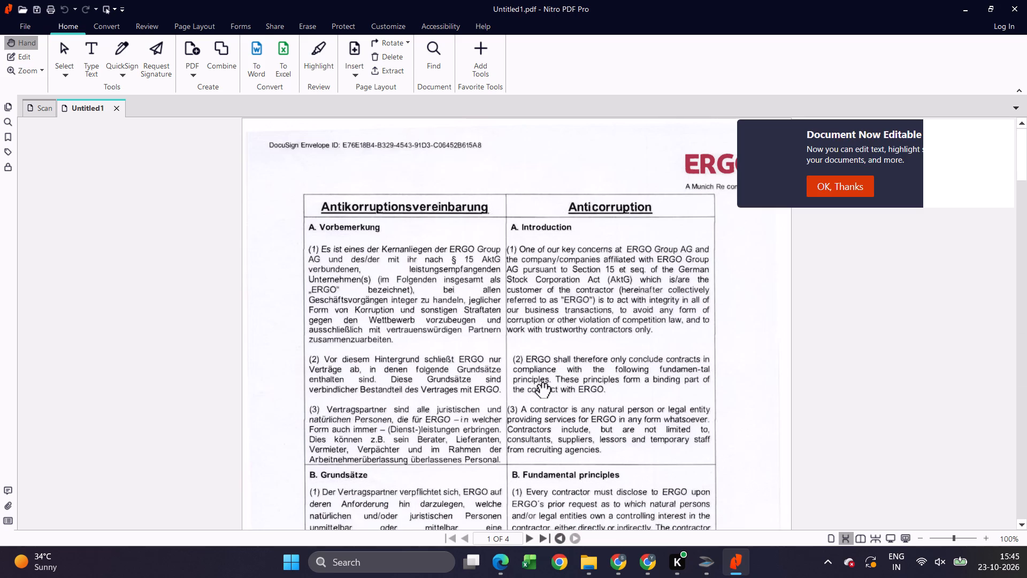
{"action": "left_click", "coordinate": [824, 192]}
Review the OCR-converted document, including the signature blocks of the anti-corruption agreement and the Global Compact confirmation.
{"action": "scroll", "coordinate": [751, 331], "scroll_direction": "down", "scroll_amount": 9}
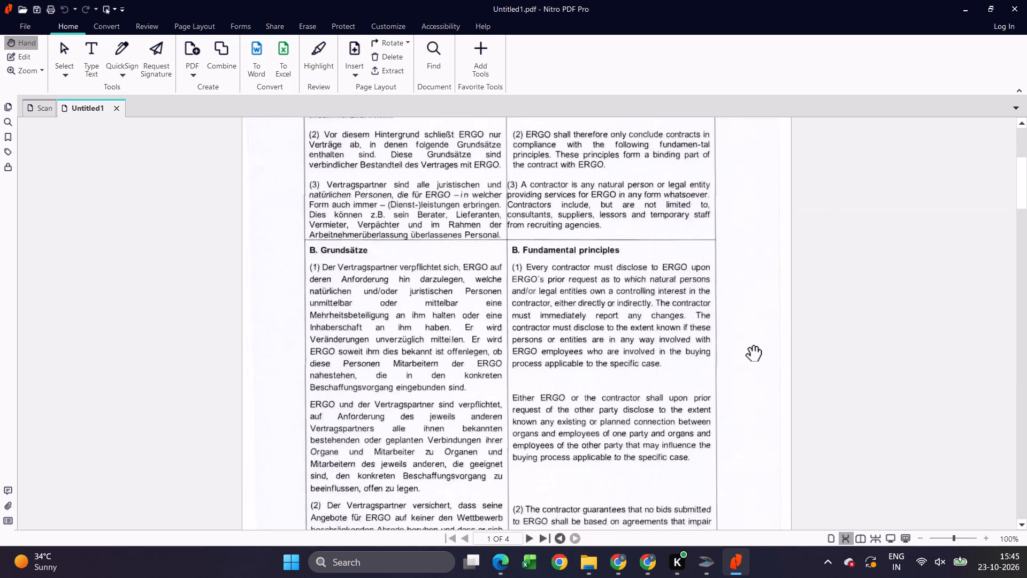
{"action": "scroll", "coordinate": [747, 345], "scroll_direction": "down", "scroll_amount": 18}
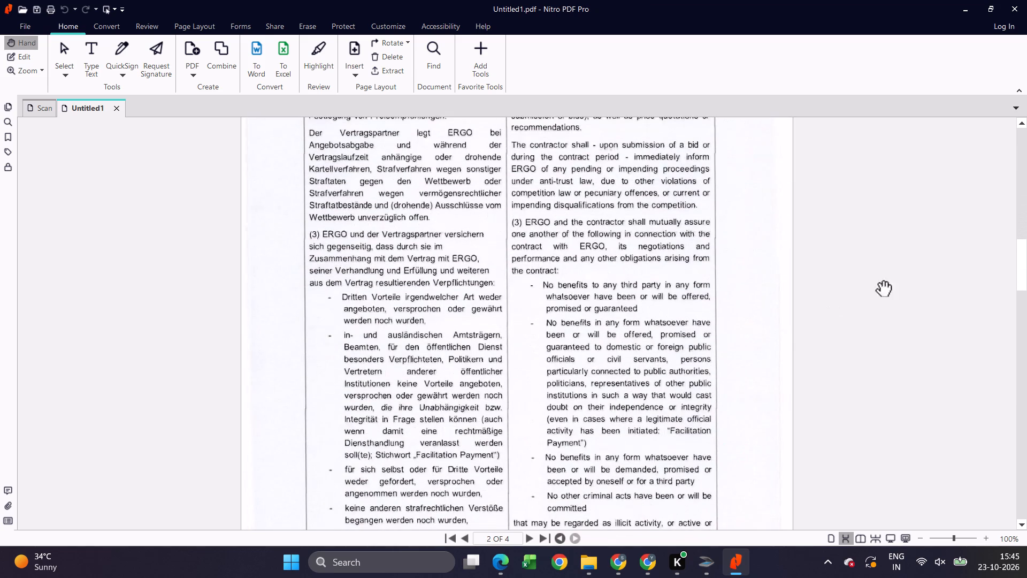
{"action": "left_click_drag", "start_coordinate": [1018, 275], "coordinate": [1026, 505]}
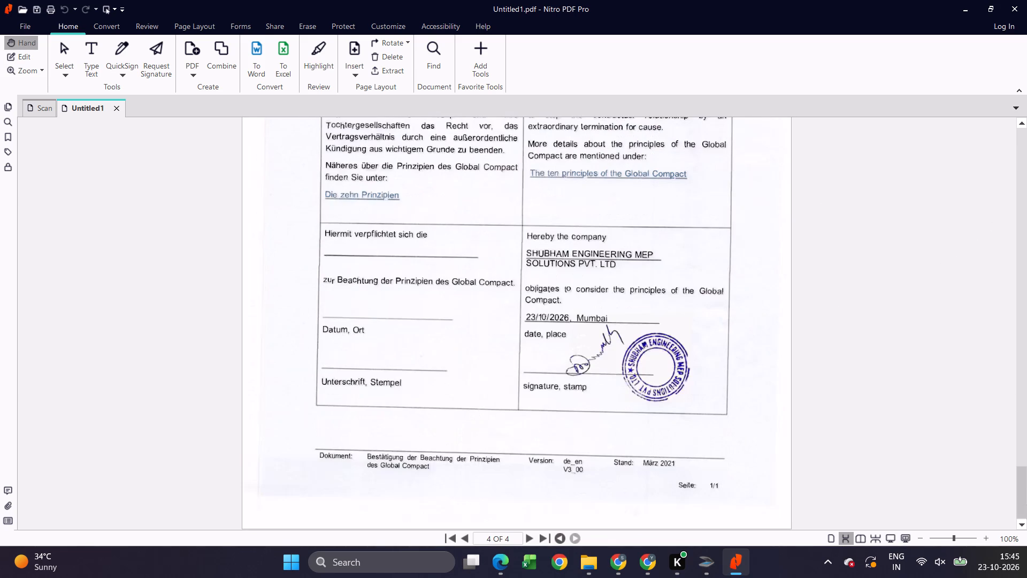
{"action": "left_click_drag", "start_coordinate": [1026, 505], "coordinate": [1026, 503]}
{"action": "scroll", "coordinate": [528, 403], "scroll_direction": "up", "scroll_amount": 17}
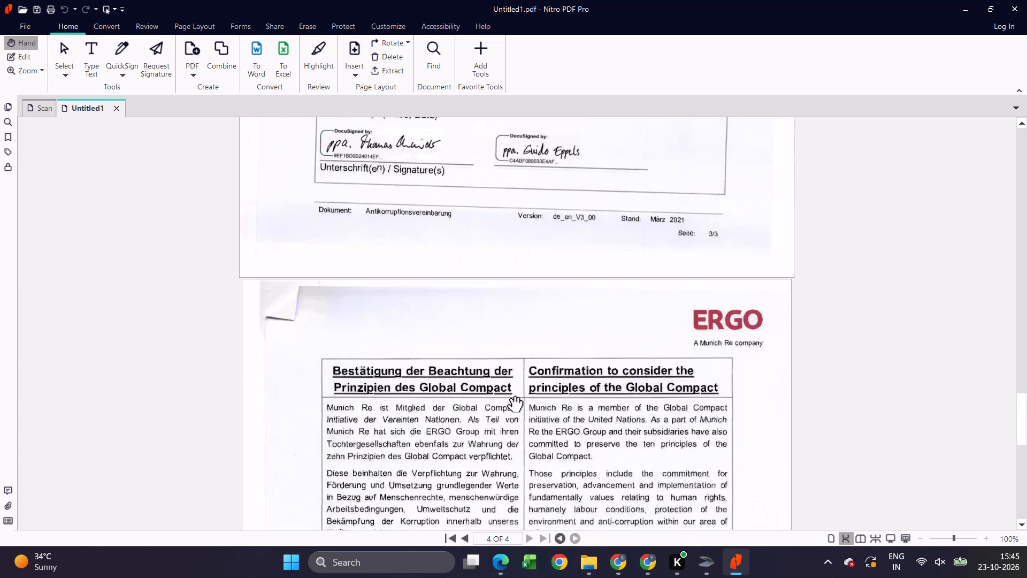
{"action": "scroll", "coordinate": [508, 396], "scroll_direction": "up", "scroll_amount": 7}
{"action": "scroll", "coordinate": [398, 197], "scroll_direction": "up", "scroll_amount": 2}
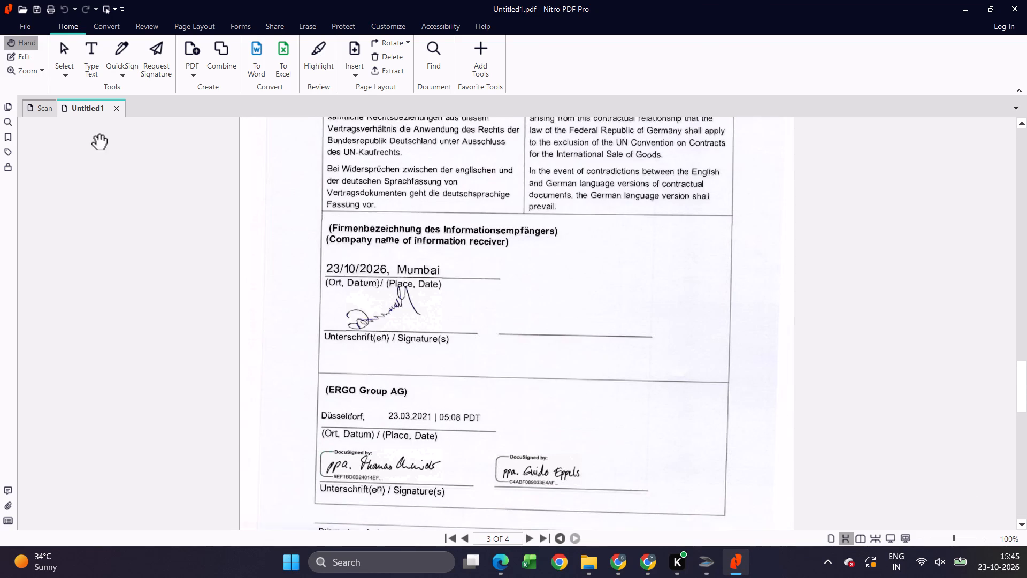
Replace the text "Company name of information receiver" on page 3 with "Shubham Engineering MEP Solutions Pvt. LTD.".
{"action": "left_click", "coordinate": [21, 55]}
{"action": "left_click", "coordinate": [364, 245]}
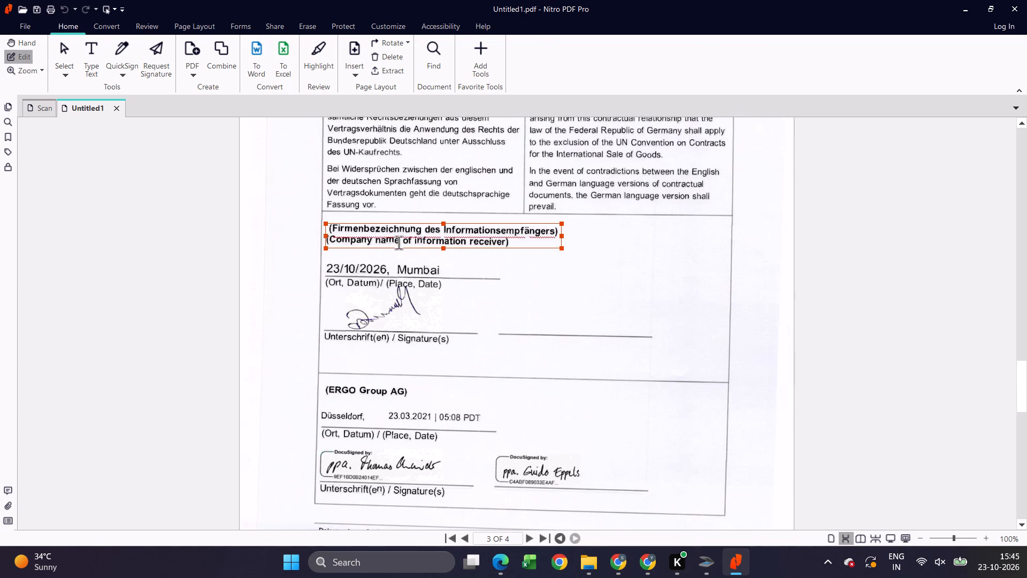
{"action": "left_click_drag", "start_coordinate": [504, 238], "coordinate": [311, 234]}
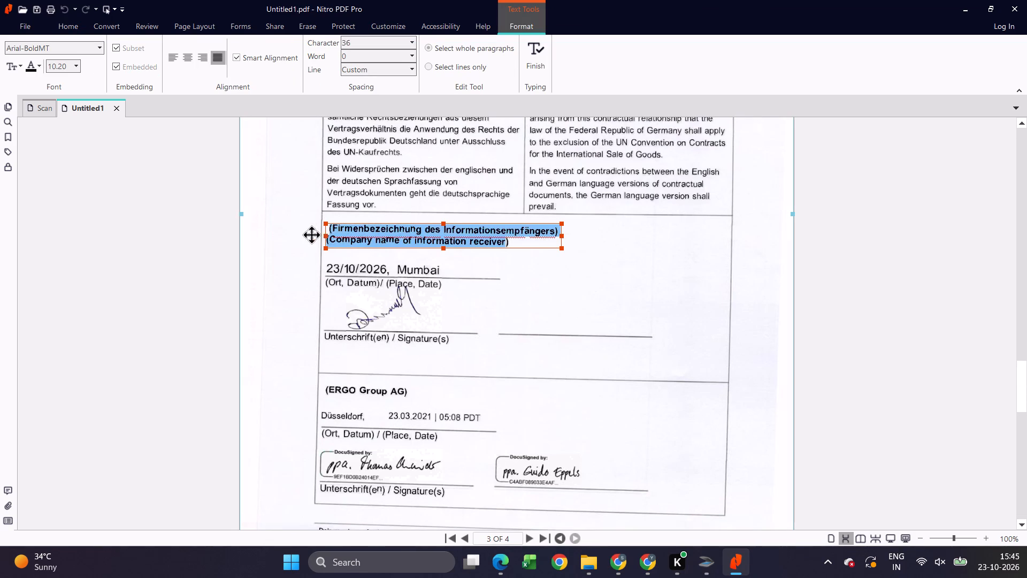
{"action": "left_click_drag", "start_coordinate": [311, 234], "coordinate": [329, 241]}
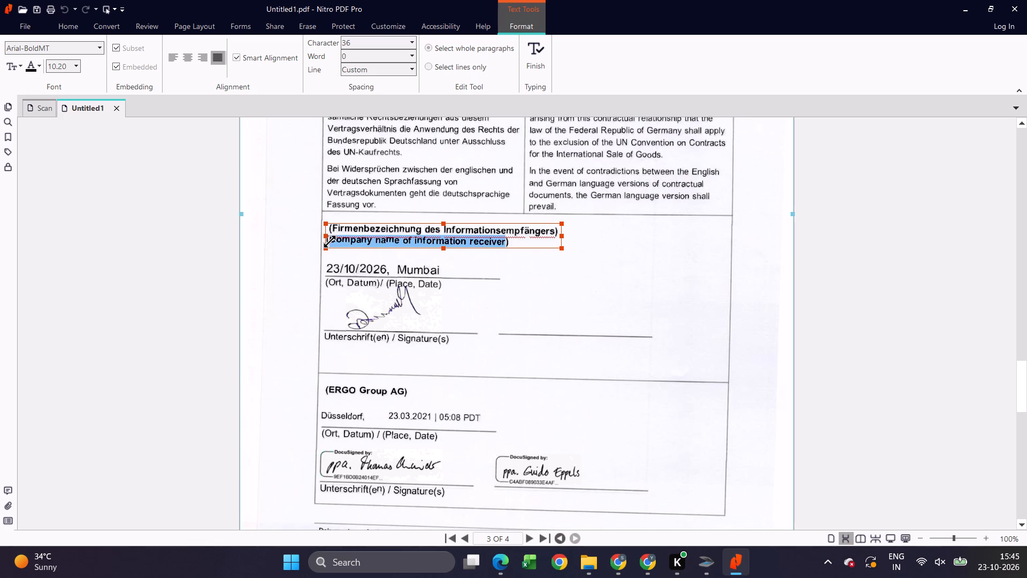
{"action": "left_click_drag", "start_coordinate": [329, 241], "coordinate": [331, 240]}
{"action": "type", "text": "Shubham Engineering MEP Solutio"}
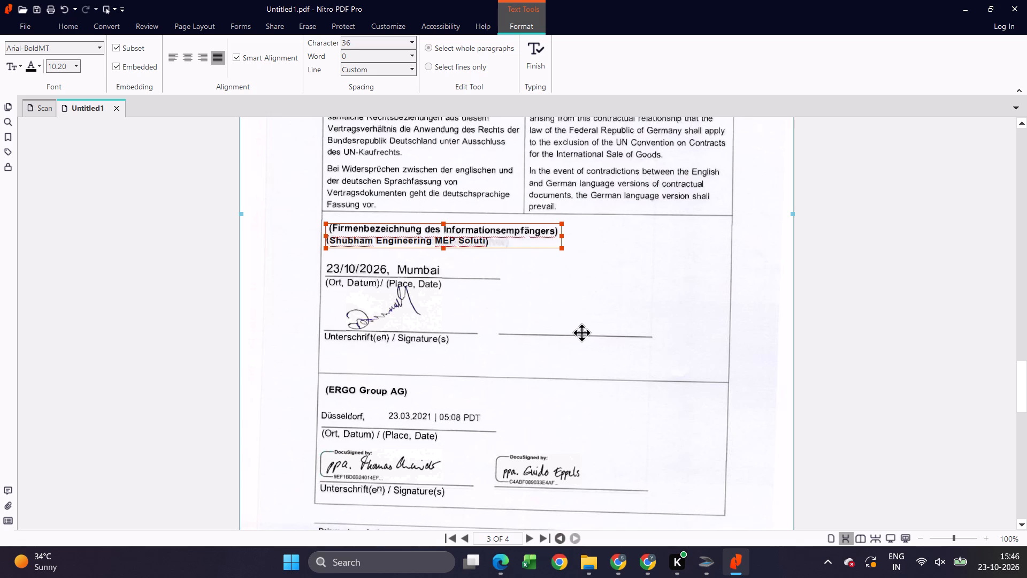
{"action": "type", "text": "ns P"}
{"action": "type", "text": "vt. LTD."}
{"action": "left_click", "coordinate": [990, 364]}
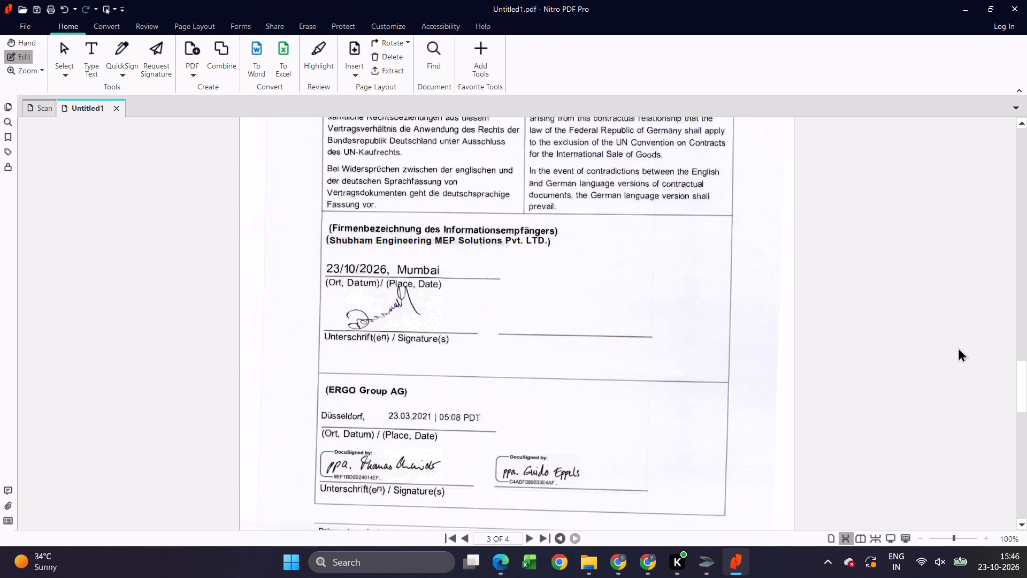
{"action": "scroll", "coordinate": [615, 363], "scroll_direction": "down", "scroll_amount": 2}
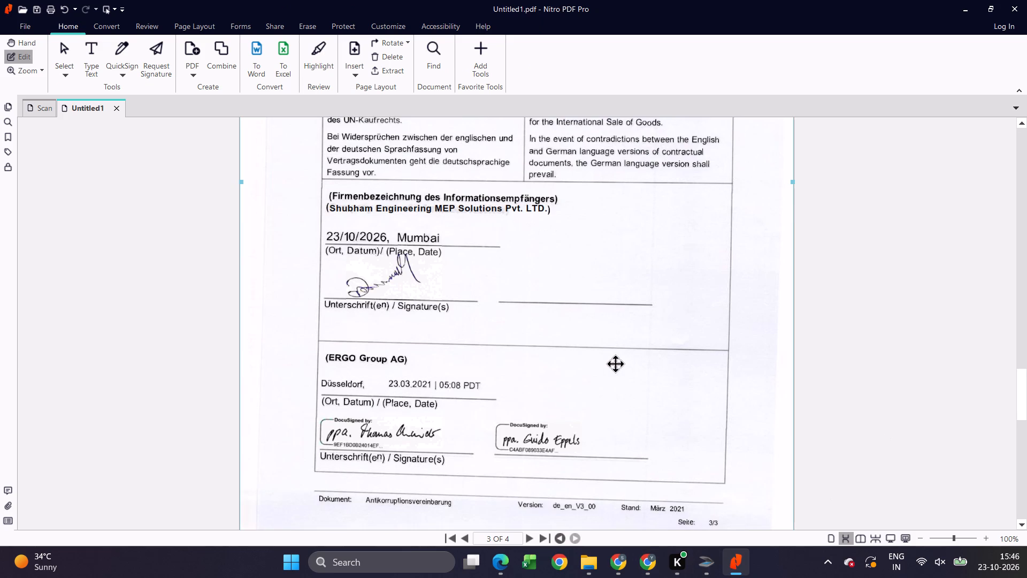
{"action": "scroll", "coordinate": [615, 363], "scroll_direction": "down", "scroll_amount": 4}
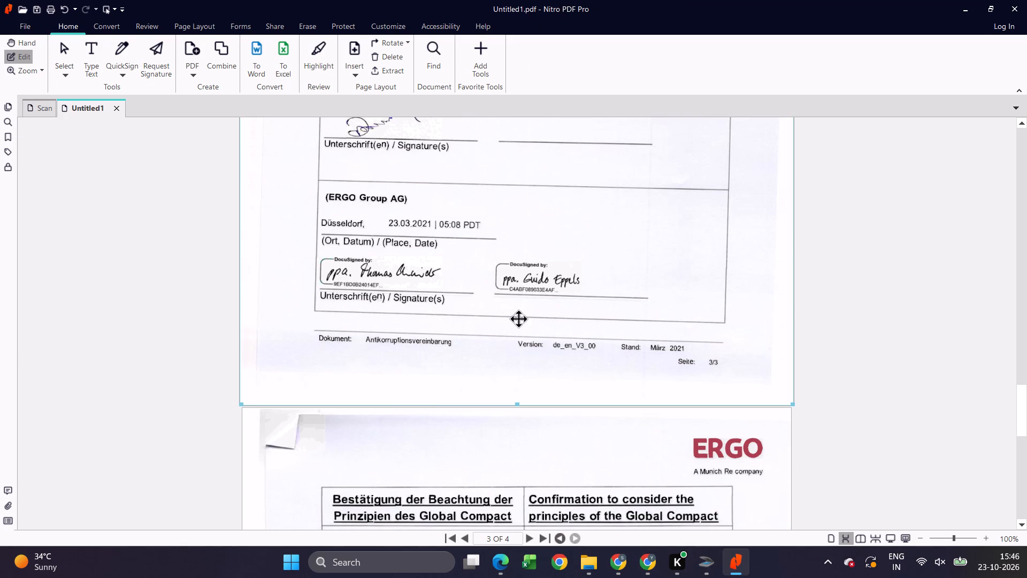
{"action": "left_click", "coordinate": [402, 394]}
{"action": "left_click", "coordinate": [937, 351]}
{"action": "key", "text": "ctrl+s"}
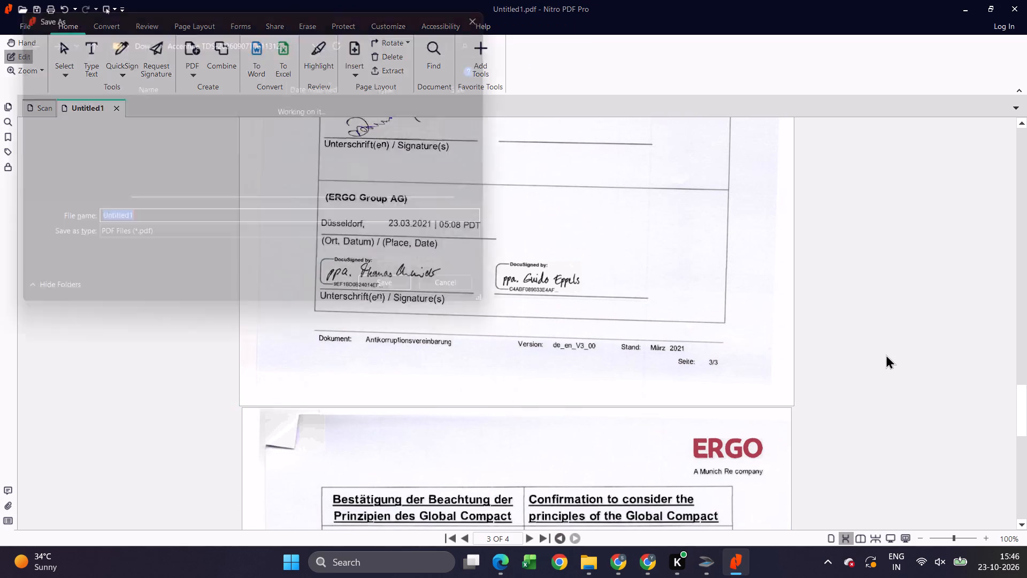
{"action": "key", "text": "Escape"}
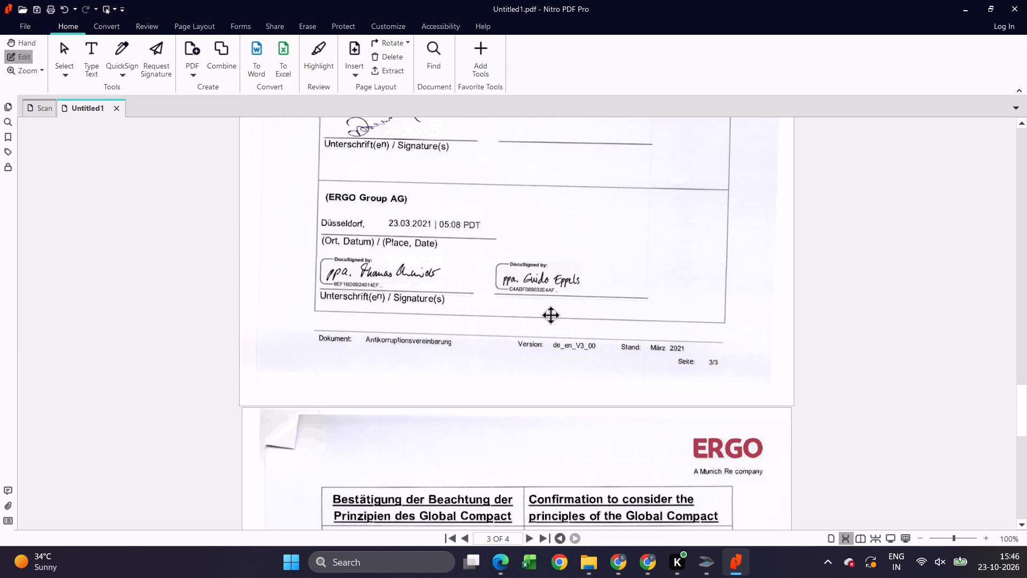
Extract page 4, the Global Compact confirmation, into a separate document while keeping it in the original.
{"action": "scroll", "coordinate": [549, 315], "scroll_direction": "down", "scroll_amount": 20}
{"action": "scroll", "coordinate": [549, 315], "scroll_direction": "down", "scroll_amount": 13}
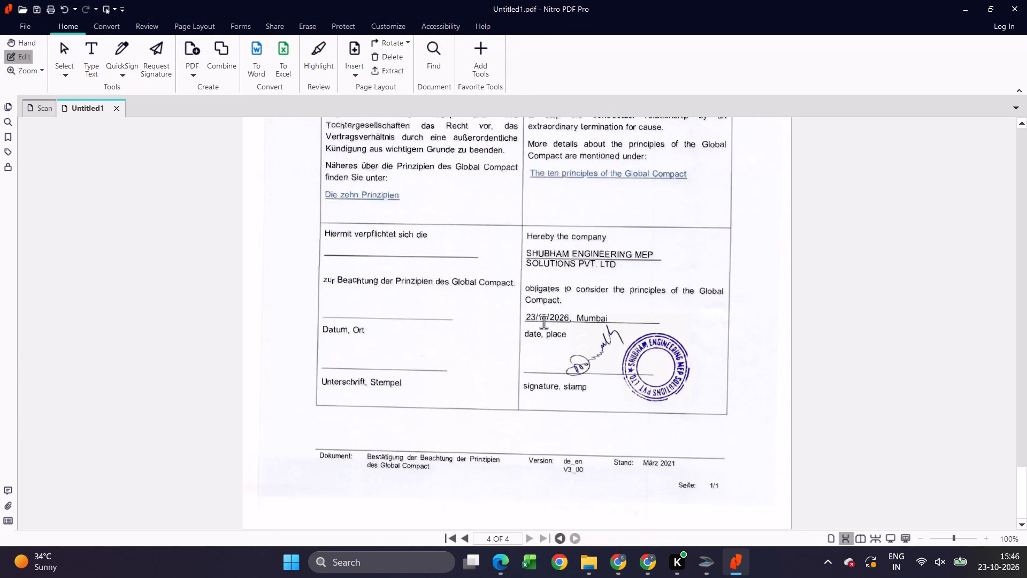
{"action": "scroll", "coordinate": [543, 322], "scroll_direction": "down", "scroll_amount": 4}
{"action": "scroll", "coordinate": [433, 303], "scroll_direction": "up", "scroll_amount": 12}
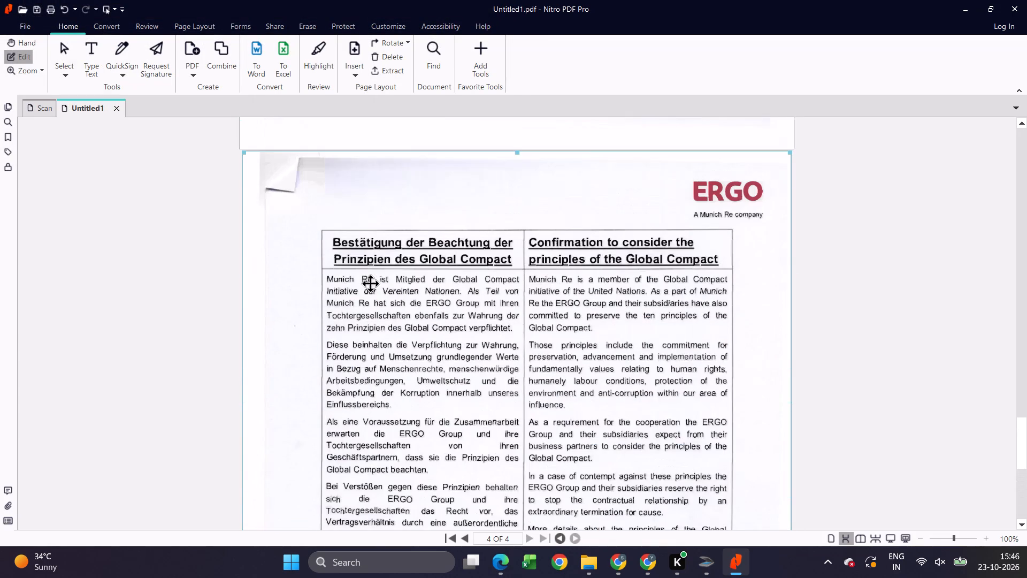
{"action": "left_click", "coordinate": [395, 70]}
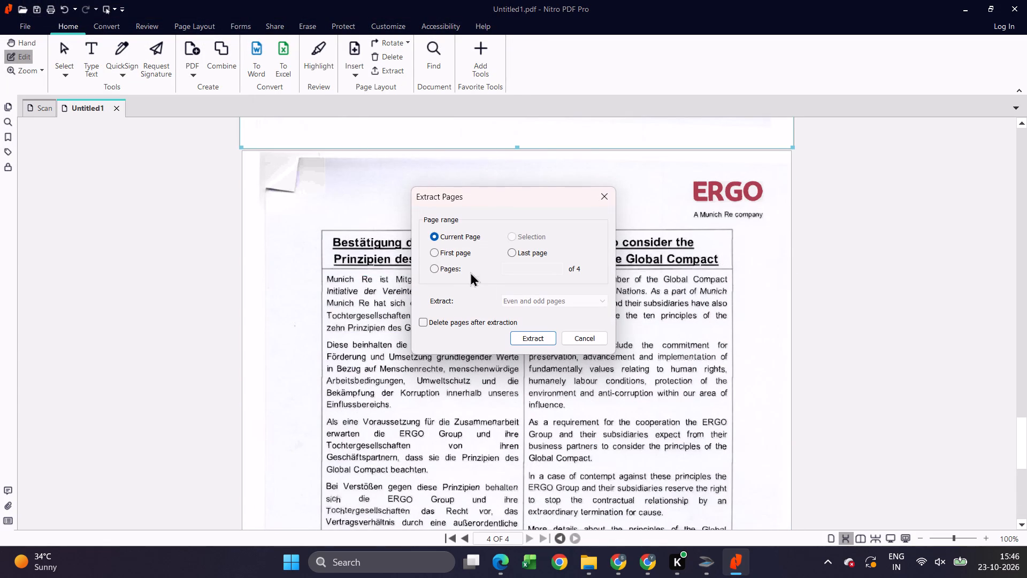
{"action": "left_click", "coordinate": [457, 265]}
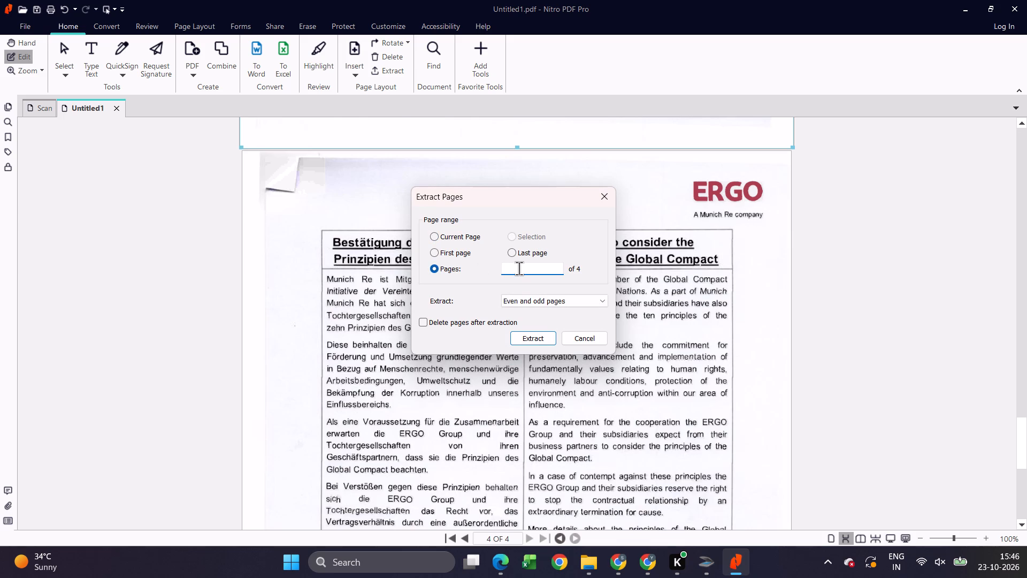
{"action": "key", "text": "4"}
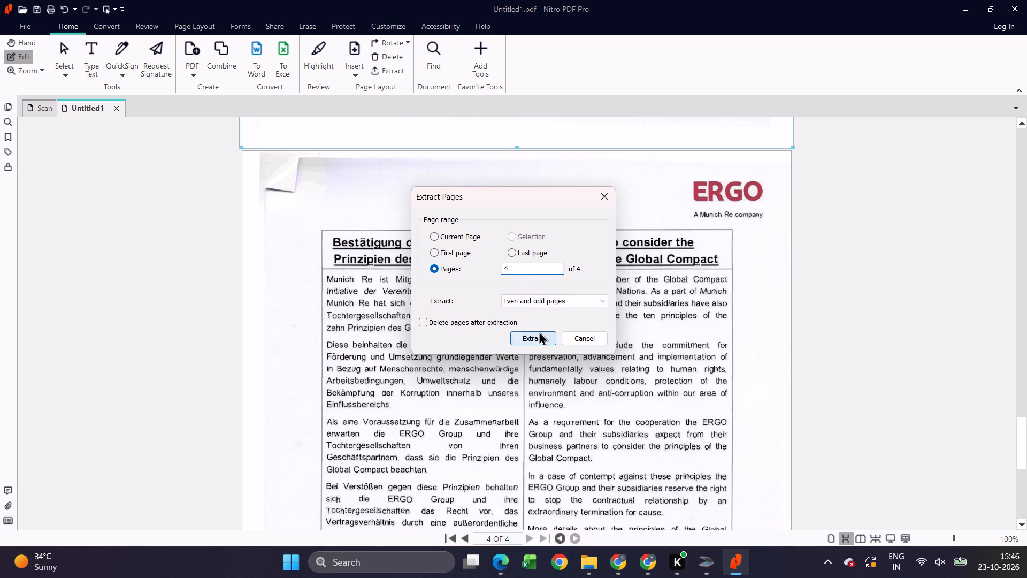
{"action": "left_click", "coordinate": [539, 331]}
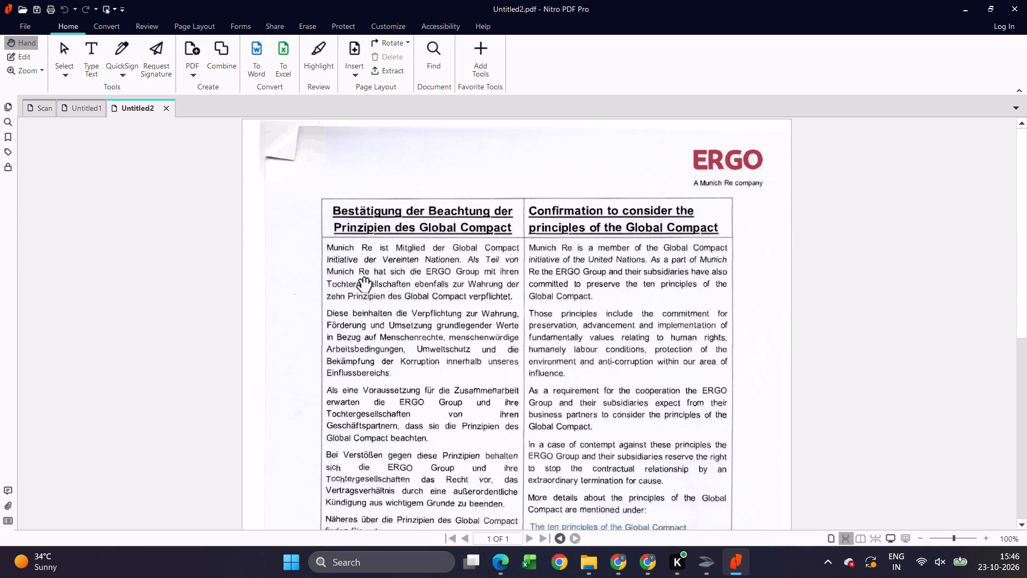
Save the extracted page as a PDF named ERGO GLOBAL COMPACT in the proposed folder and close it.
{"action": "scroll", "coordinate": [436, 308], "scroll_direction": "down", "scroll_amount": 6}
{"action": "scroll", "coordinate": [436, 310], "scroll_direction": "up", "scroll_amount": 6}
{"action": "key", "text": "ctrl+f"}
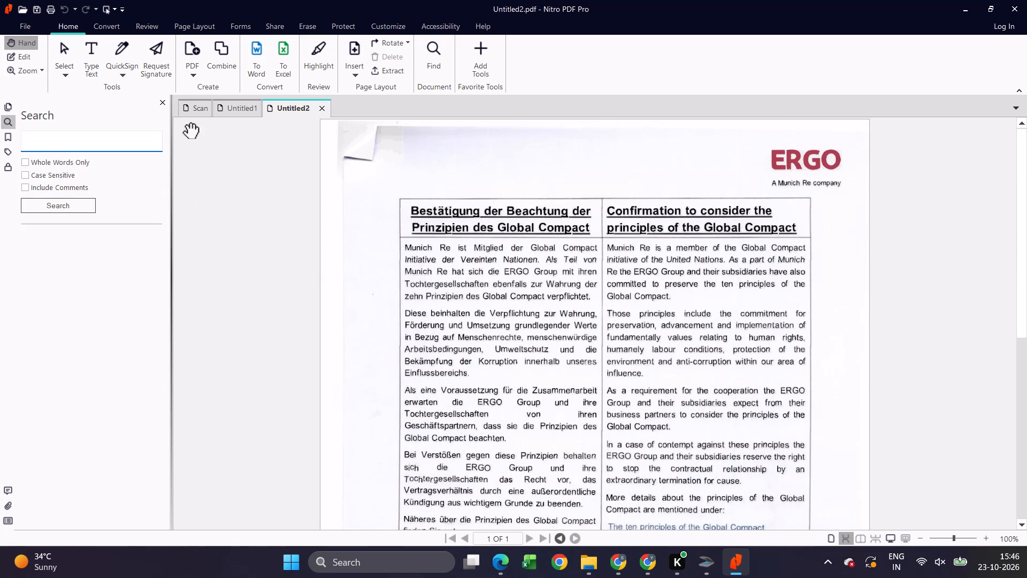
{"action": "left_click", "coordinate": [160, 99]}
{"action": "key", "text": "ctrl+s"}
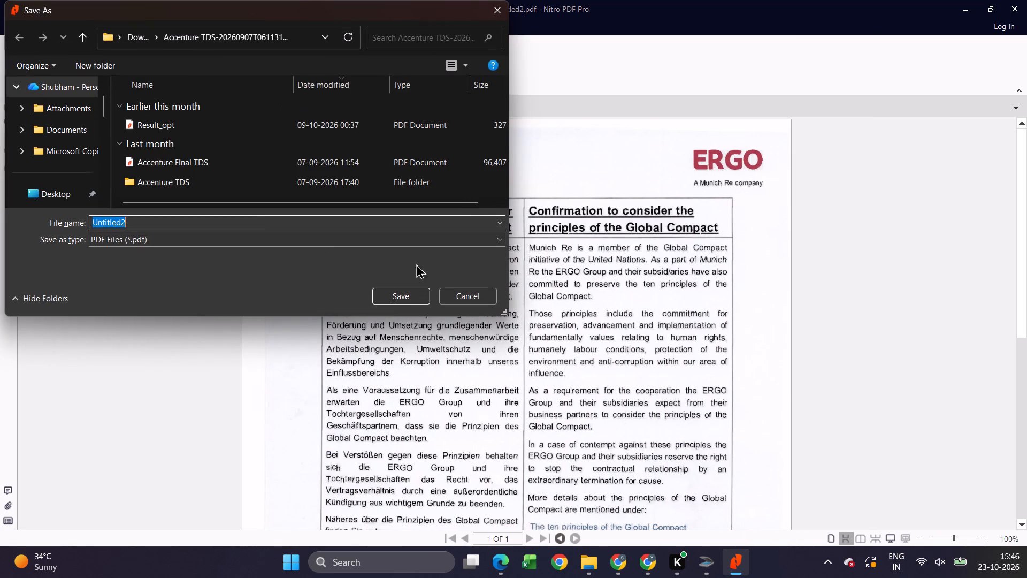
{"action": "type", "text": "ERGO CL"}
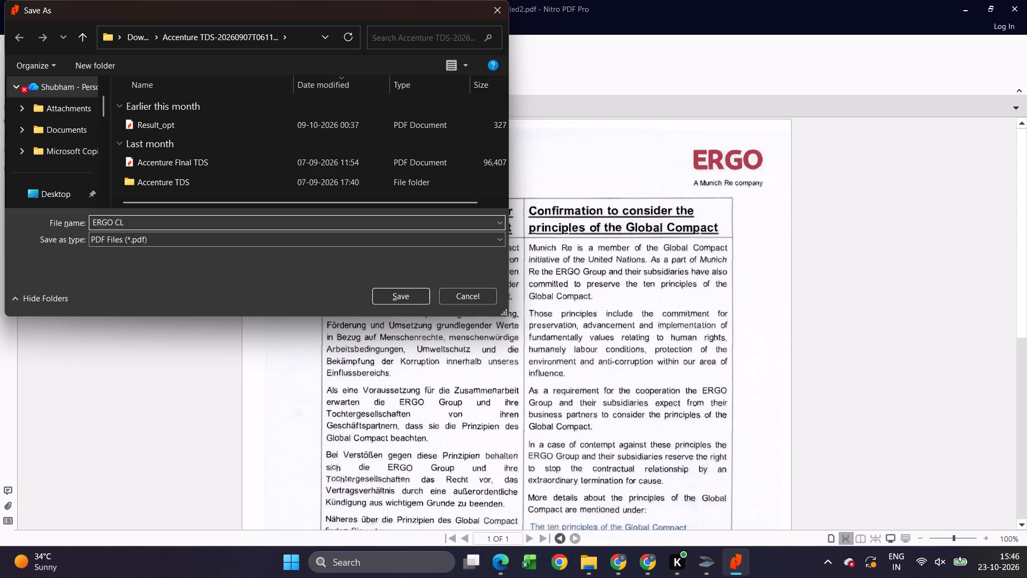
{"action": "key", "text": "shift+BackSpace"}
{"action": "key", "text": "shift+BackSpace"}
{"action": "type", "text": "GLOBAL COMPACT"}
{"action": "key", "text": "Return"}
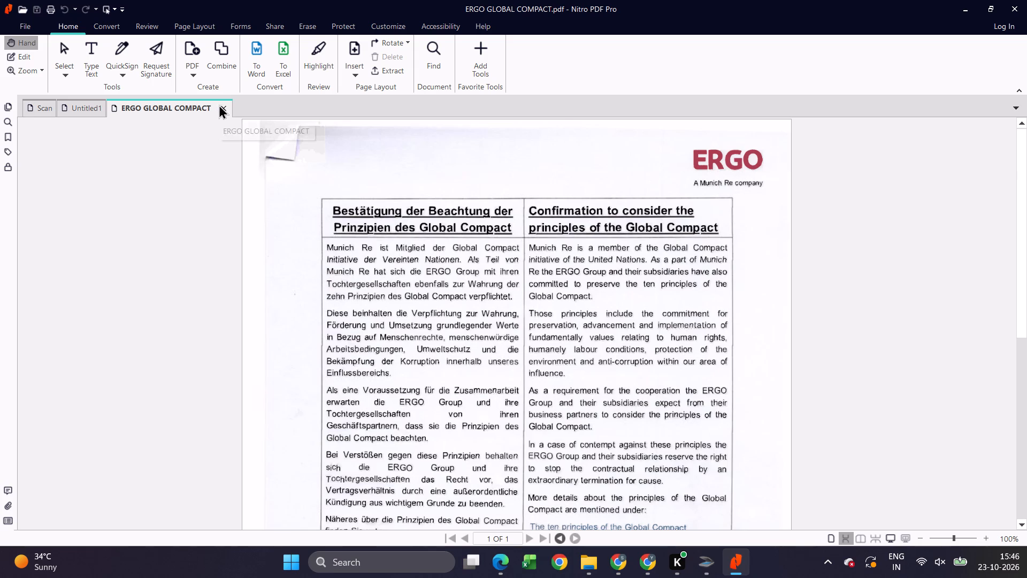
{"action": "left_click", "coordinate": [224, 107]}
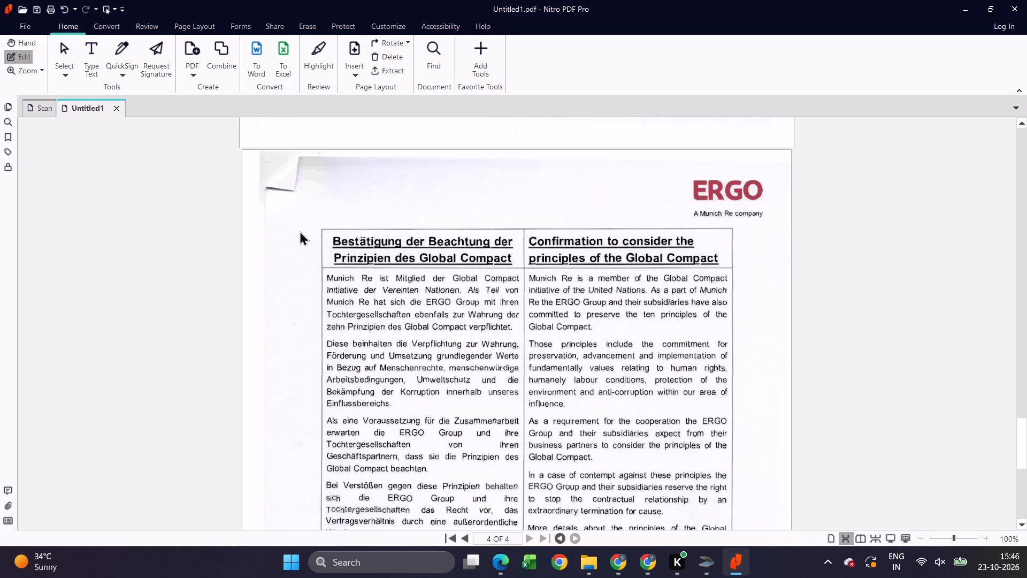
Delete page 4, the Global Compact confirmation, from the Untitled1 document so only the anti-corruption agreement is left.
{"action": "key", "text": "ctrl+s"}
{"action": "key", "text": "Escape"}
{"action": "scroll", "coordinate": [618, 363], "scroll_direction": "up", "scroll_amount": 5}
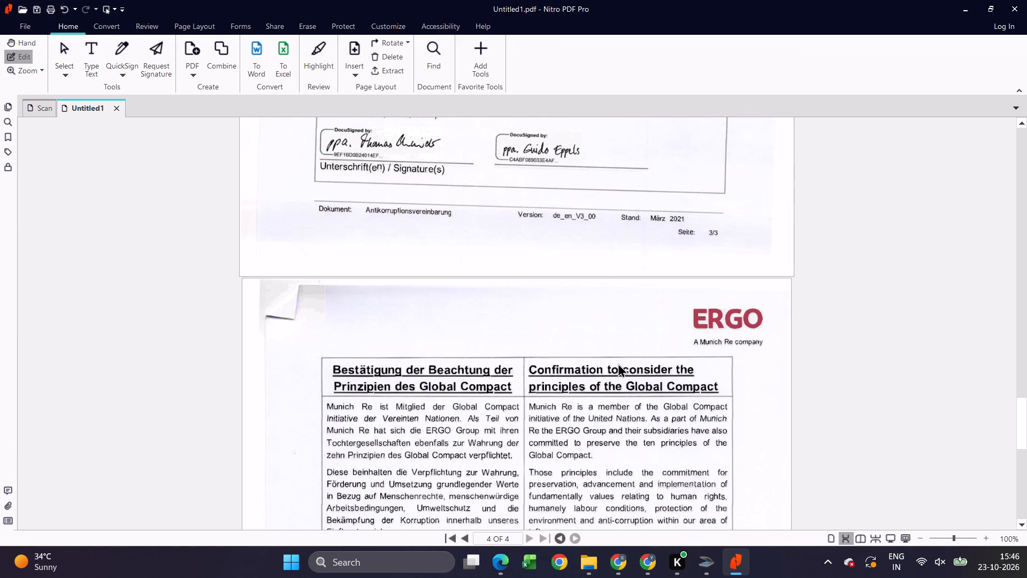
{"action": "scroll", "coordinate": [618, 363], "scroll_direction": "down", "scroll_amount": 11}
{"action": "scroll", "coordinate": [618, 363], "scroll_direction": "up", "scroll_amount": 6}
{"action": "left_click", "coordinate": [393, 56]}
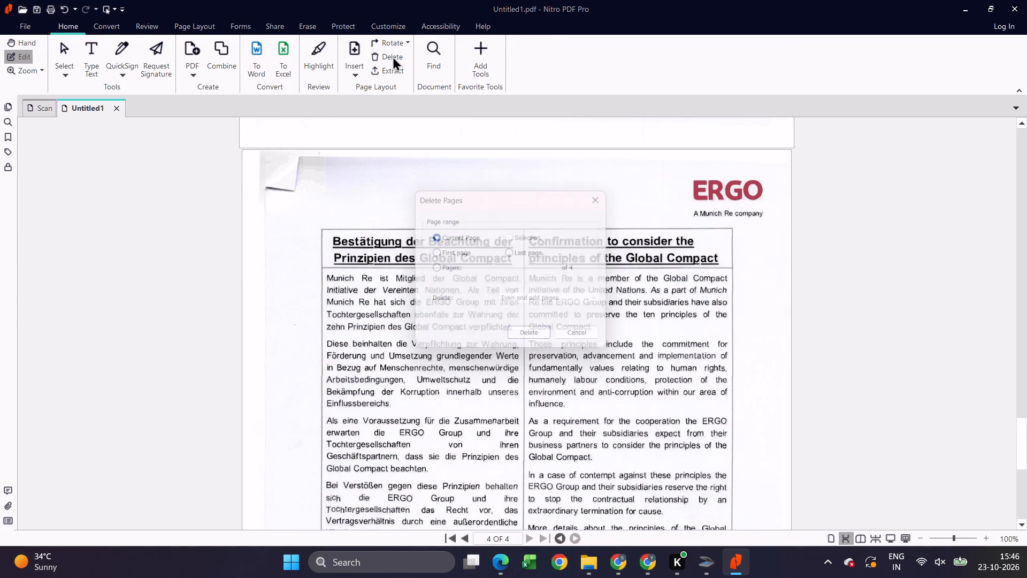
{"action": "left_click", "coordinate": [448, 266]}
{"action": "key", "text": "4"}
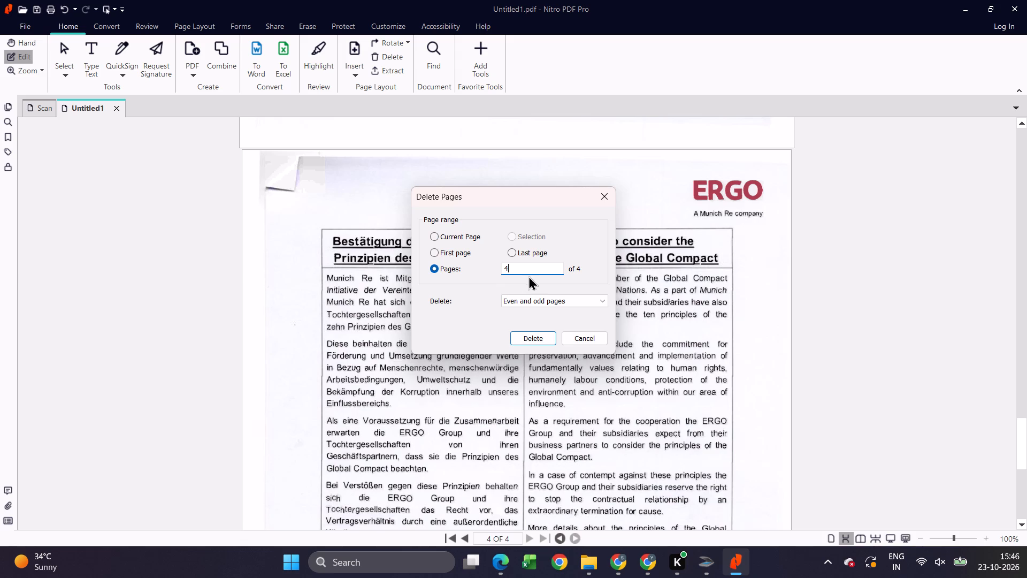
{"action": "left_click", "coordinate": [519, 340]}
Check the three-page anti-corruption agreement and save it as a PDF named ERGO ANTICORRUPTION alongside ERGO GLOBAL COMPACT.
{"action": "middle_click_drag", "start_coordinate": [554, 388], "coordinate": [557, 132]}
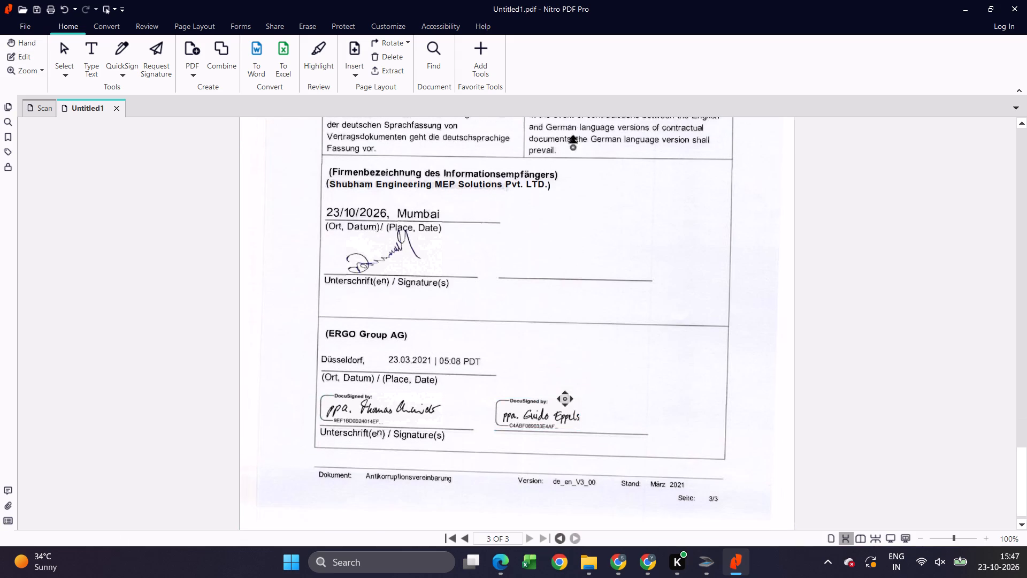
{"action": "middle_click_drag", "start_coordinate": [557, 132], "coordinate": [558, 125]}
{"action": "left_click", "coordinate": [664, 407]}
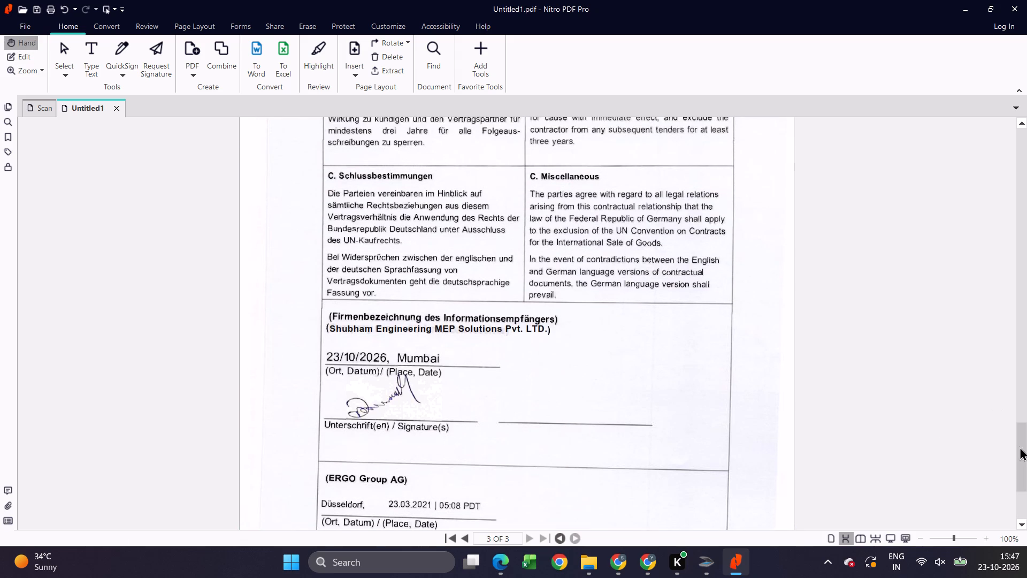
{"action": "left_click_drag", "start_coordinate": [1023, 445], "coordinate": [1019, 93]}
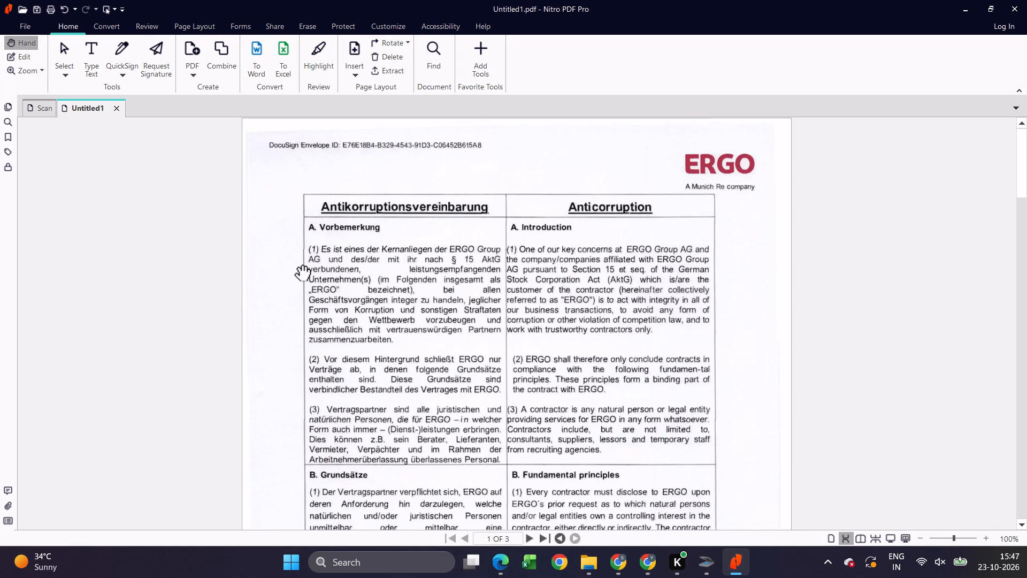
{"action": "key", "text": "ctrl+s"}
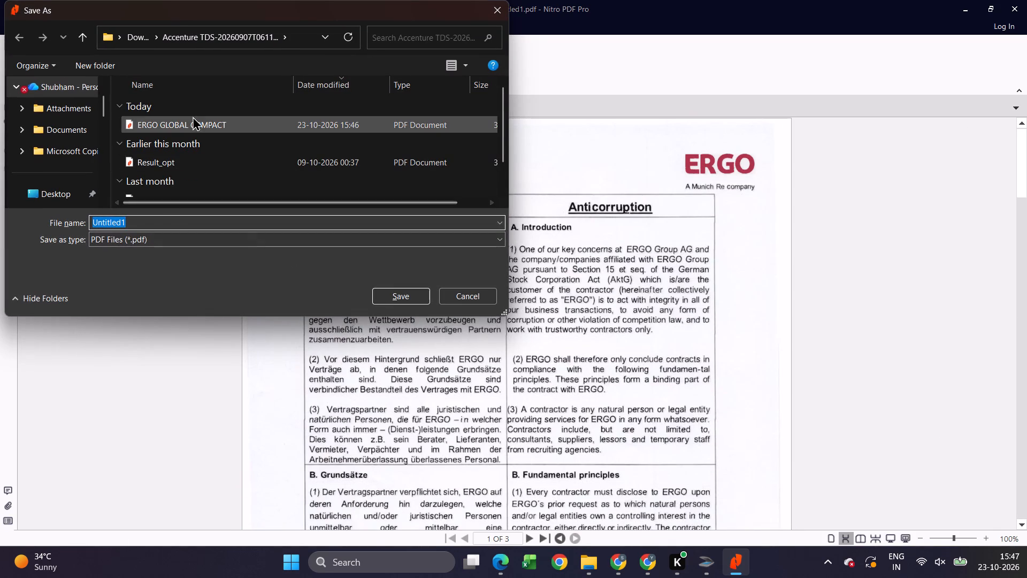
{"action": "left_click", "coordinate": [190, 124]}
{"action": "left_click", "coordinate": [113, 223]}
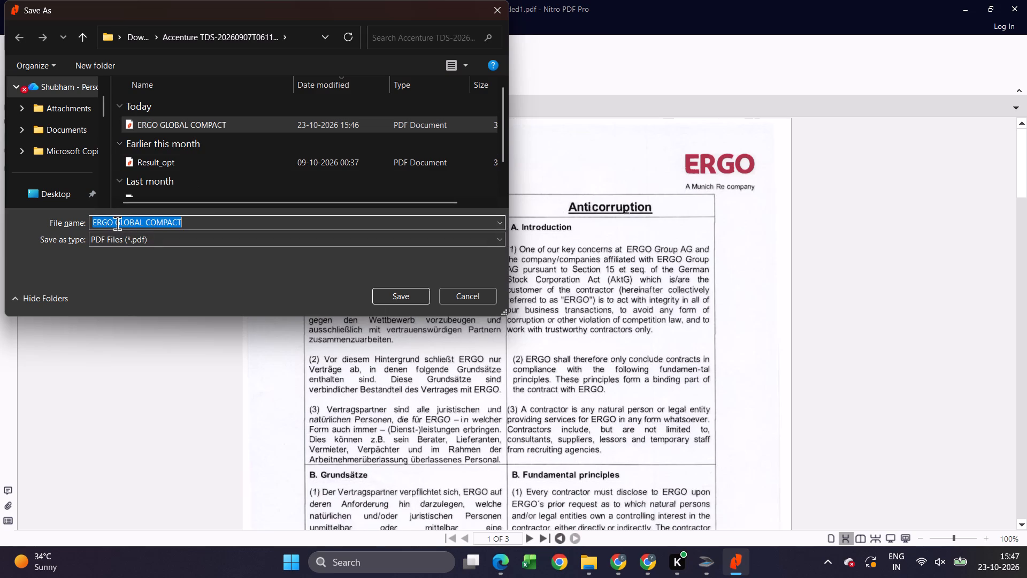
{"action": "left_click", "coordinate": [117, 223]}
{"action": "left_click", "coordinate": [117, 223]}
{"action": "left_click", "coordinate": [116, 223]}
{"action": "left_click_drag", "start_coordinate": [116, 223], "coordinate": [195, 225]}
{"action": "left_click", "coordinate": [195, 224]}
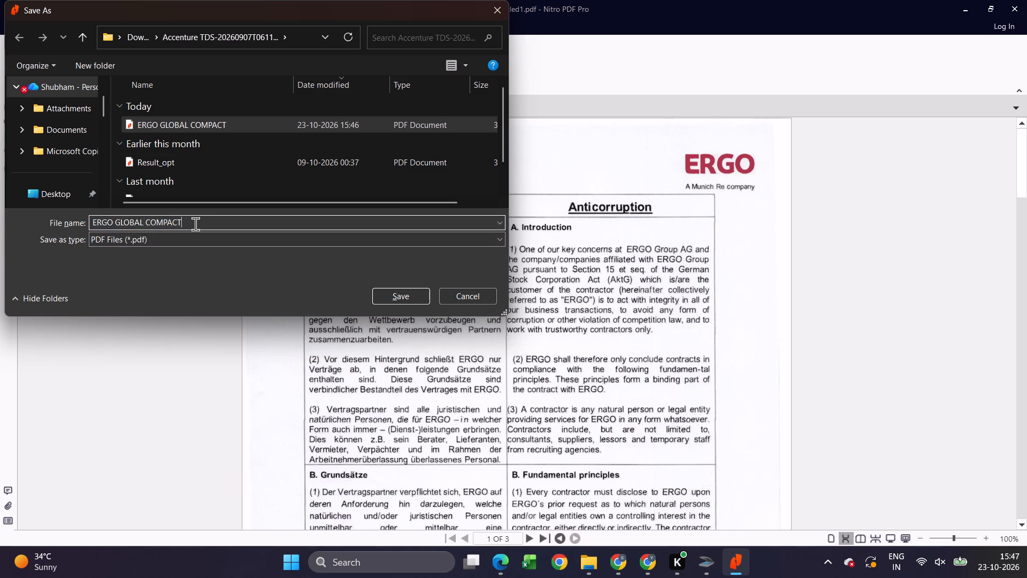
{"action": "left_click_drag", "start_coordinate": [194, 222], "coordinate": [116, 231]}
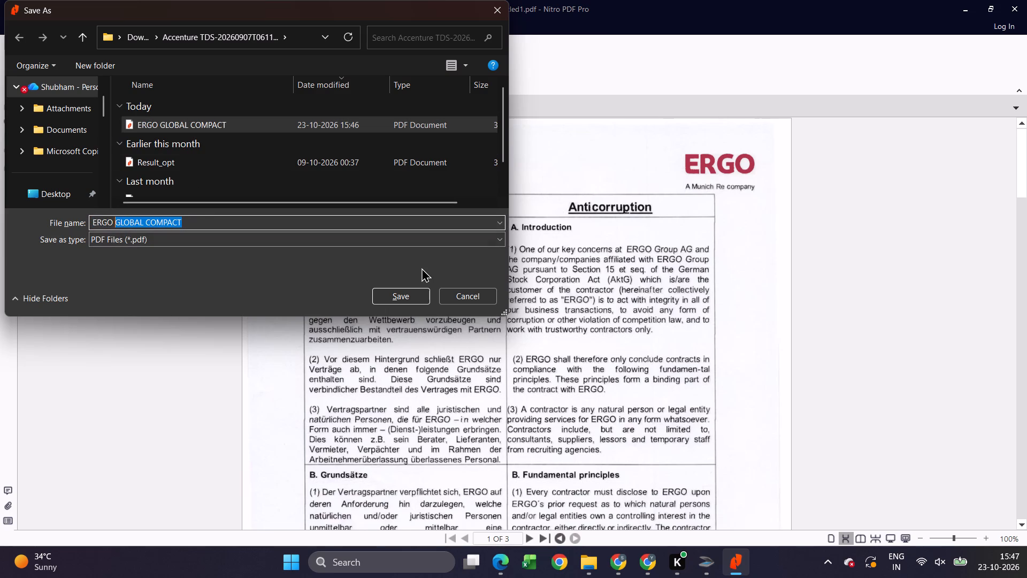
{"action": "type", "text": "ANTI"}
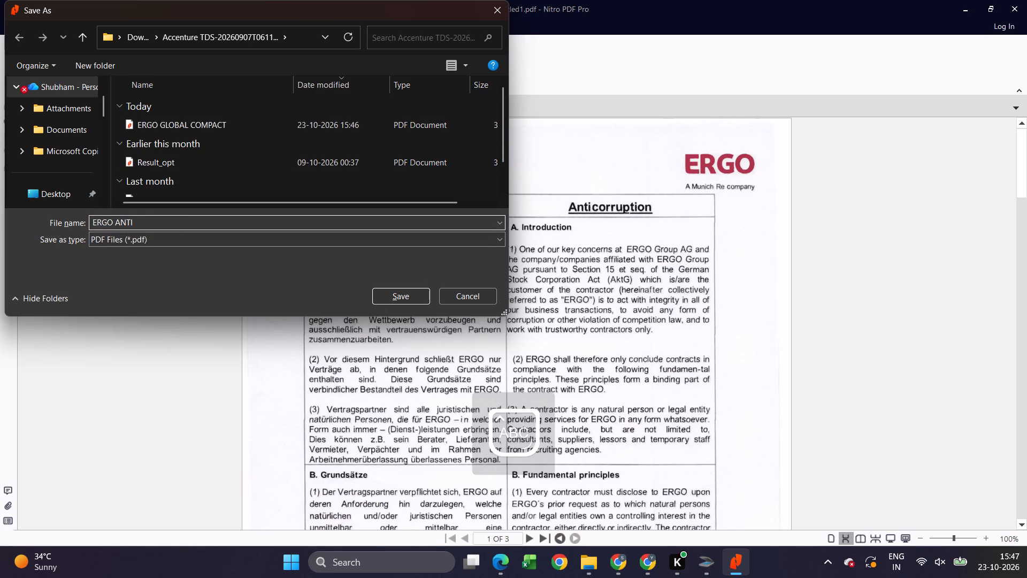
{"action": "type", "text": "CR"}
{"action": "key", "text": "BackSpace"}
{"action": "type", "text": "ORRUPTO"}
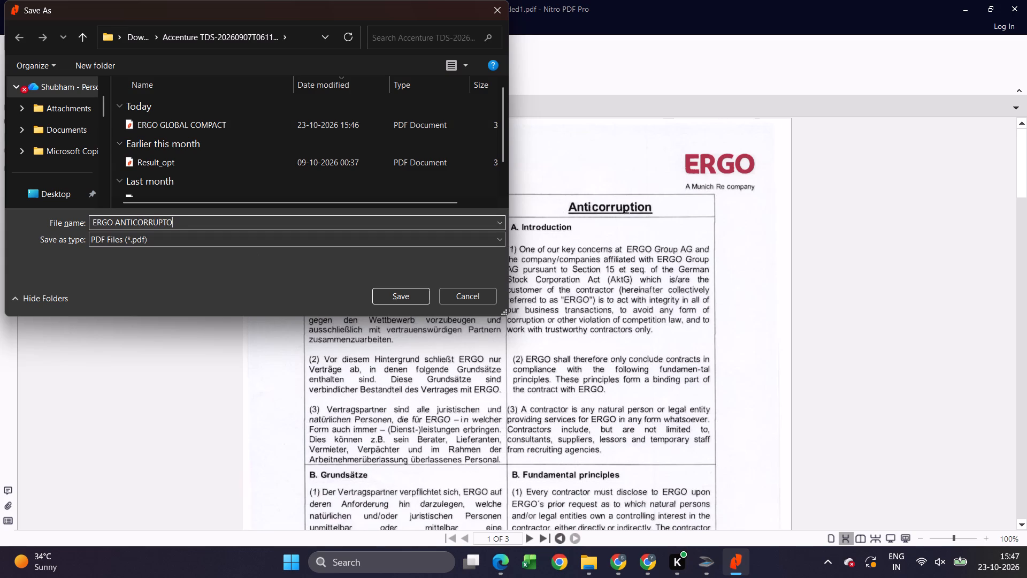
{"action": "key", "text": "BackSpace"}
{"action": "type", "text": "ION"}
{"action": "key", "text": "Return"}
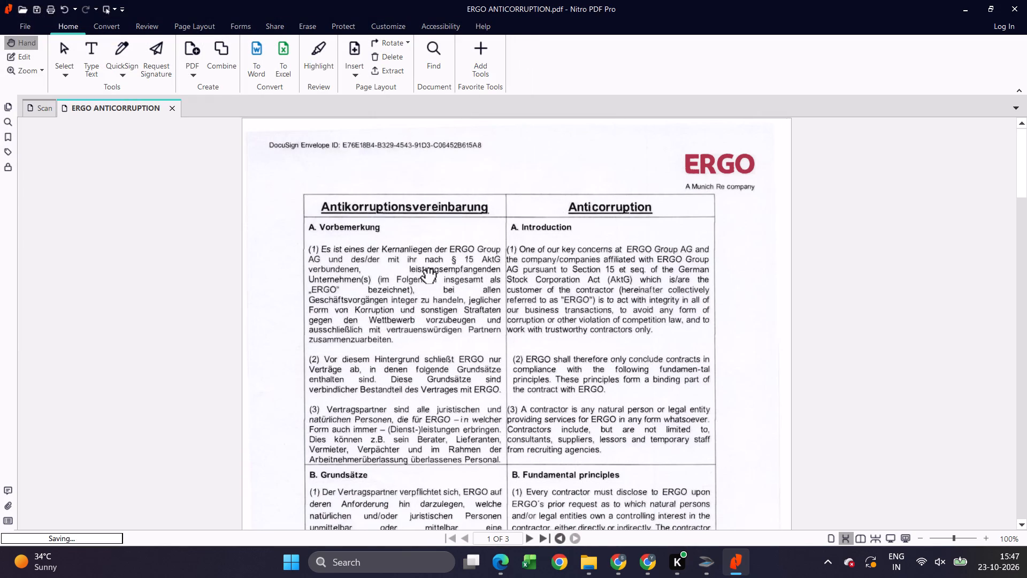
Close the ERGO ANTICORRUPTION document and exit Nitro PDF Pro.
{"action": "left_click", "coordinate": [171, 111]}
{"action": "left_click", "coordinate": [1026, 0]}
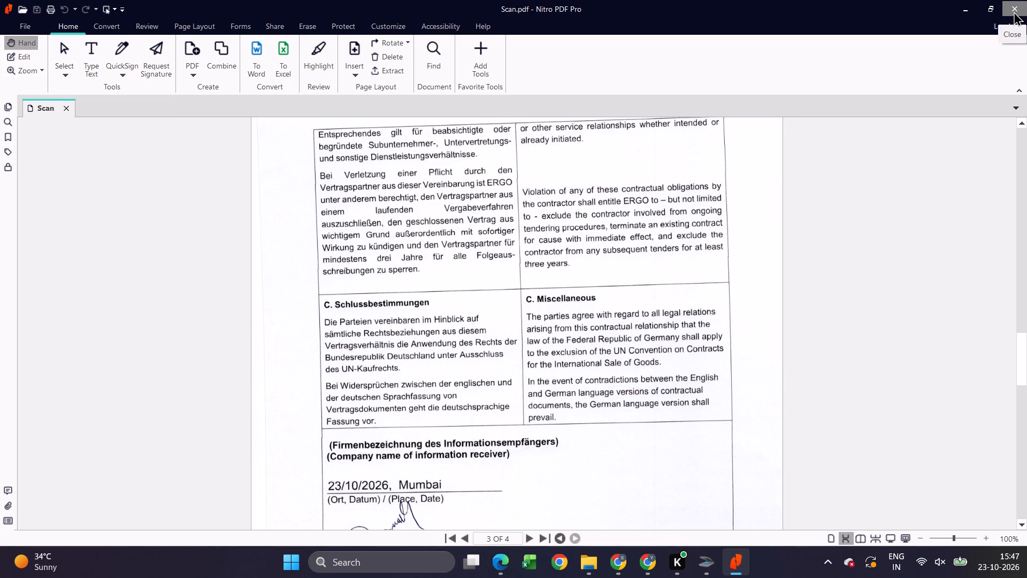
Exit Nitro PDF Pro and refresh the Downloads folder to check for the newly saved ERGO PDFs.
{"action": "left_click", "coordinate": [1014, 11]}
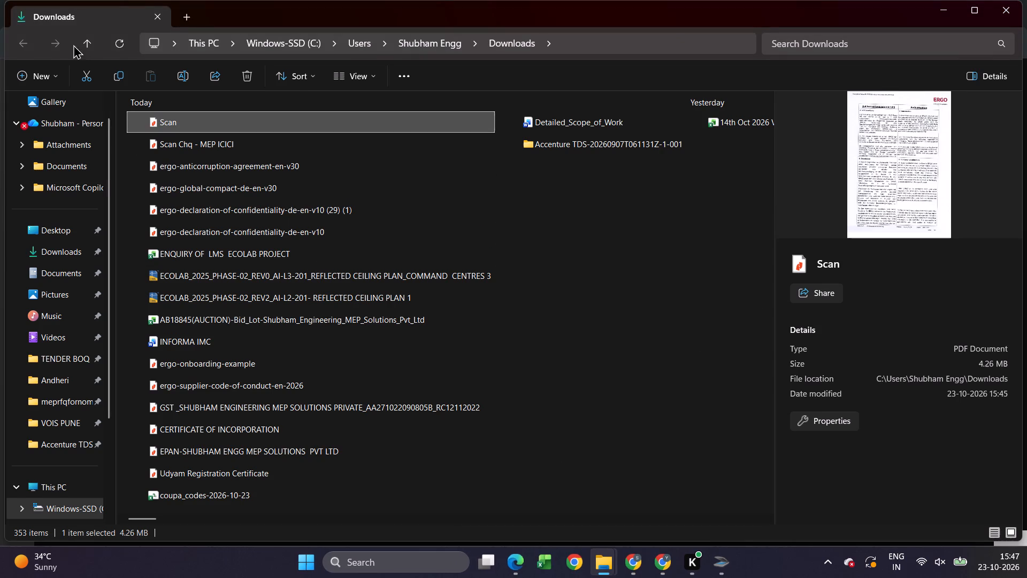
{"action": "left_click", "coordinate": [116, 43]}
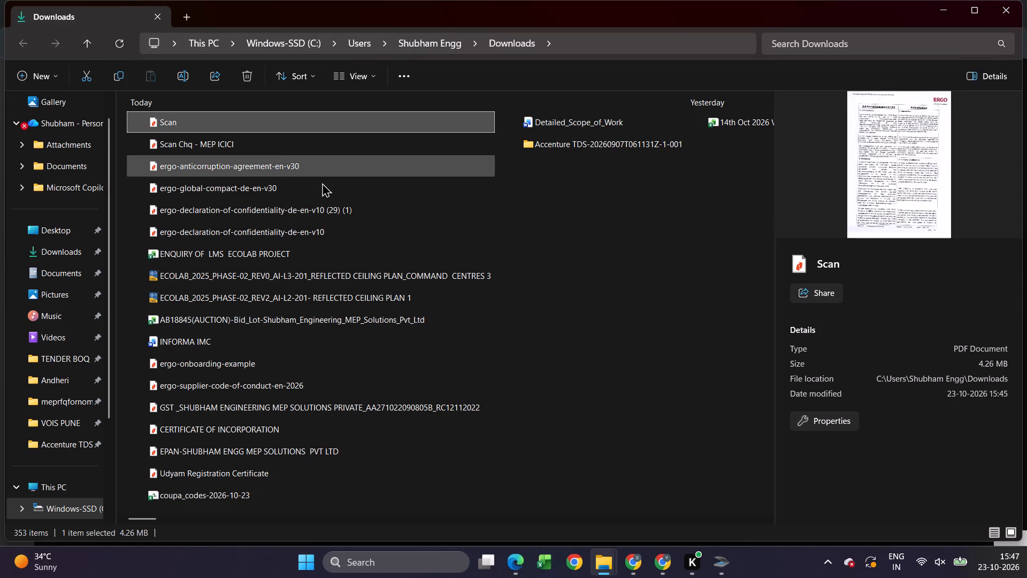
{"action": "triple_click", "coordinate": [112, 50]}
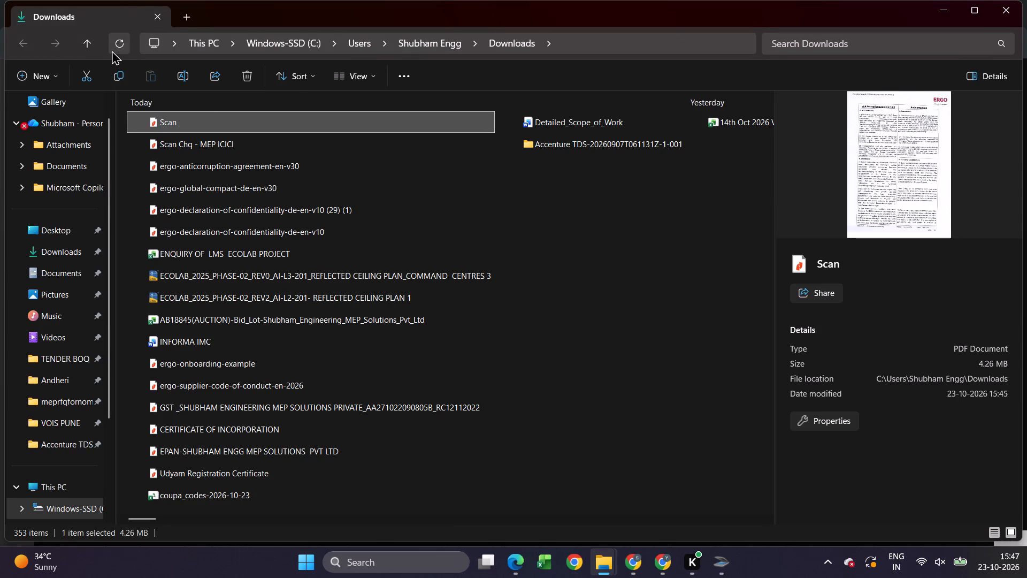
{"action": "left_click", "coordinate": [53, 246]}
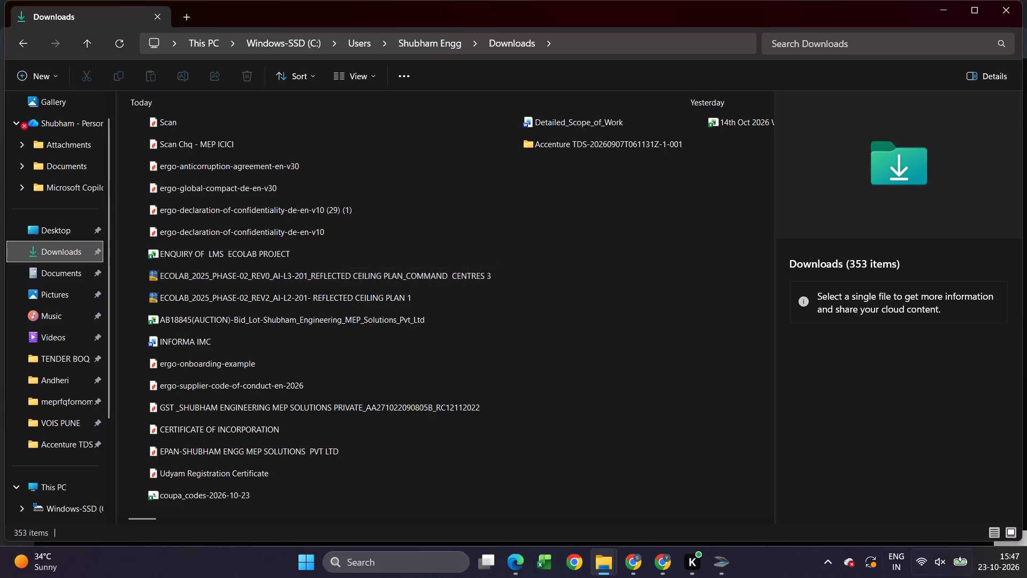
Search Windows for Nitro PDF Pro and launch it again.
{"action": "left_click", "coordinate": [396, 551]}
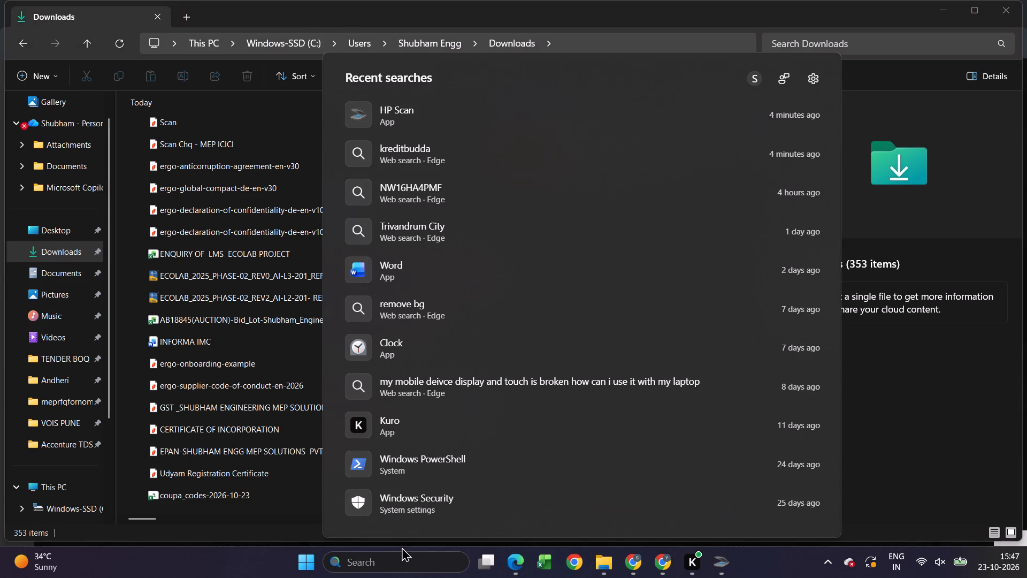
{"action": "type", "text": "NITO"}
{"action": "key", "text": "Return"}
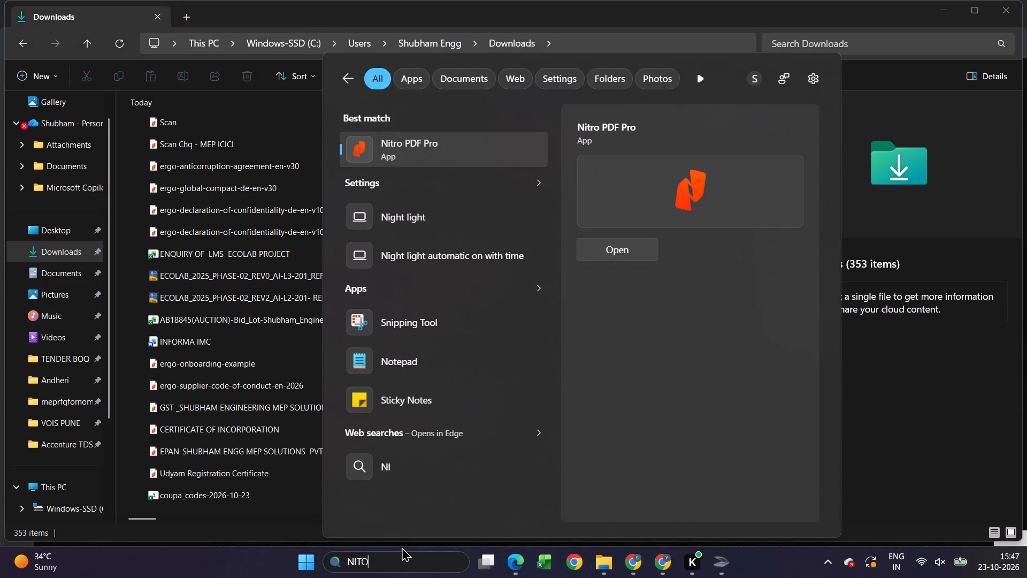
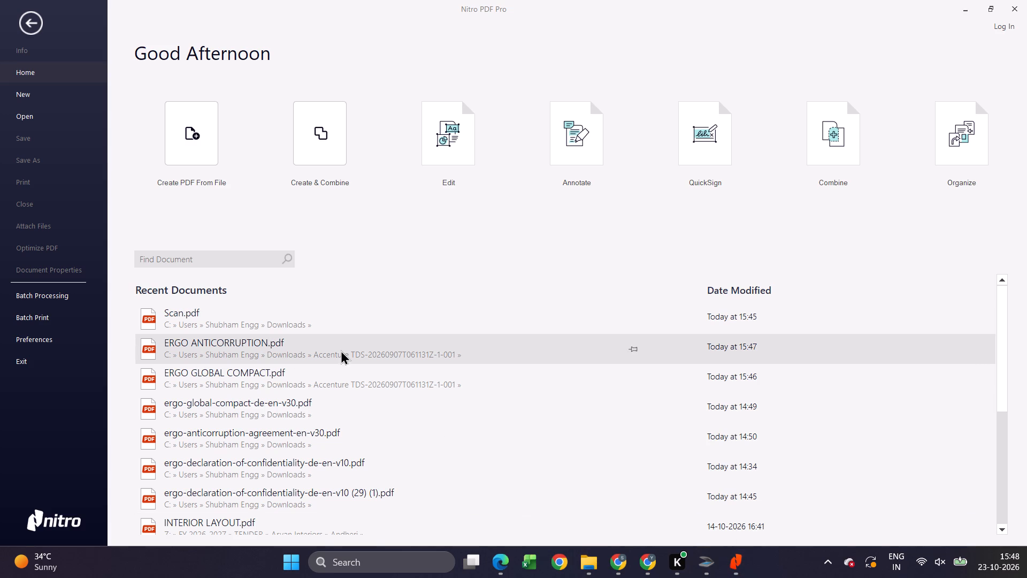
In File Explorer, move ERGO ANTICORRUPTION and ERGO GLOBAL COMPACT from the Accenture TDS-20260907T061131Z-1-001 folder into Downloads.
{"action": "left_click", "coordinate": [579, 552]}
{"action": "left_click", "coordinate": [652, 499]}
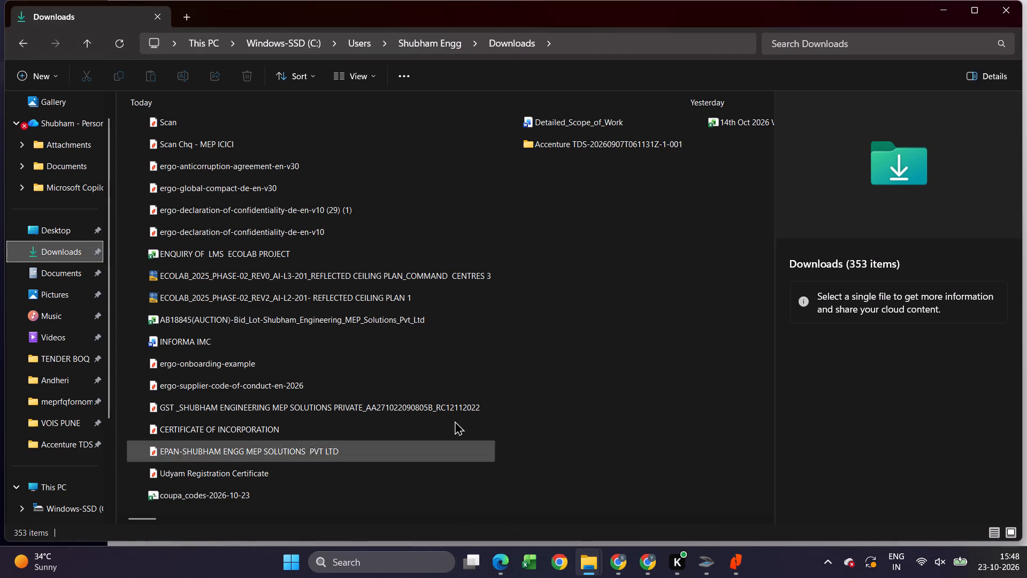
{"action": "left_click", "coordinate": [443, 398]}
{"action": "double_click", "coordinate": [611, 153]}
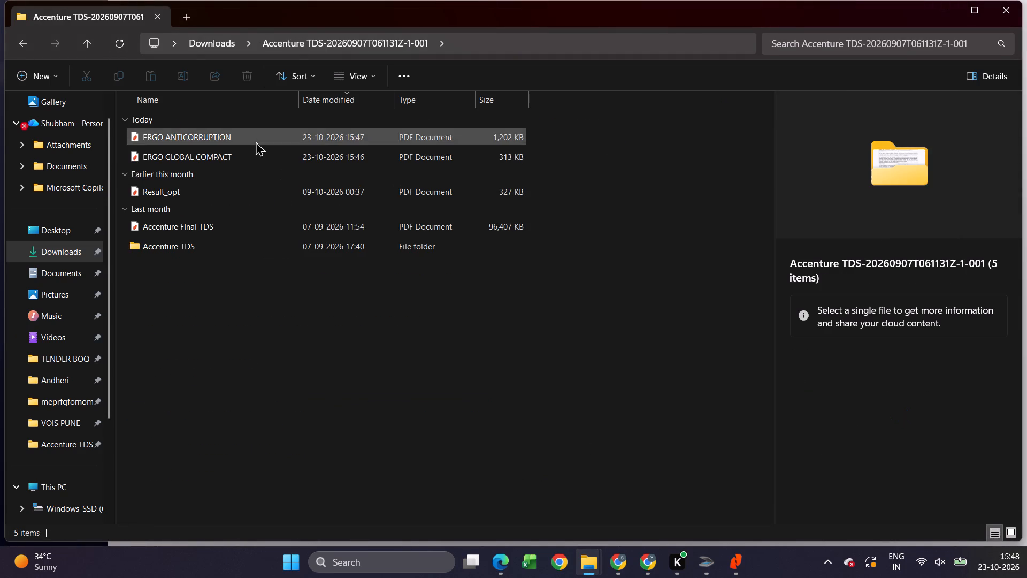
{"action": "left_click", "coordinate": [256, 140]}
{"action": "left_click", "coordinate": [238, 155], "text": "shift"}
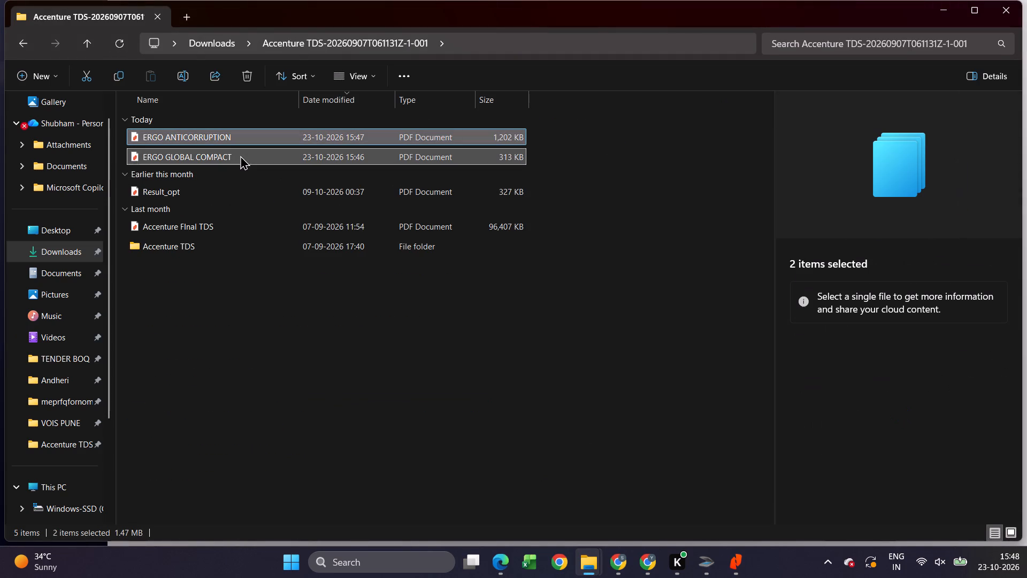
{"action": "key", "text": "ctrl+x"}
{"action": "left_click", "coordinate": [203, 44]}
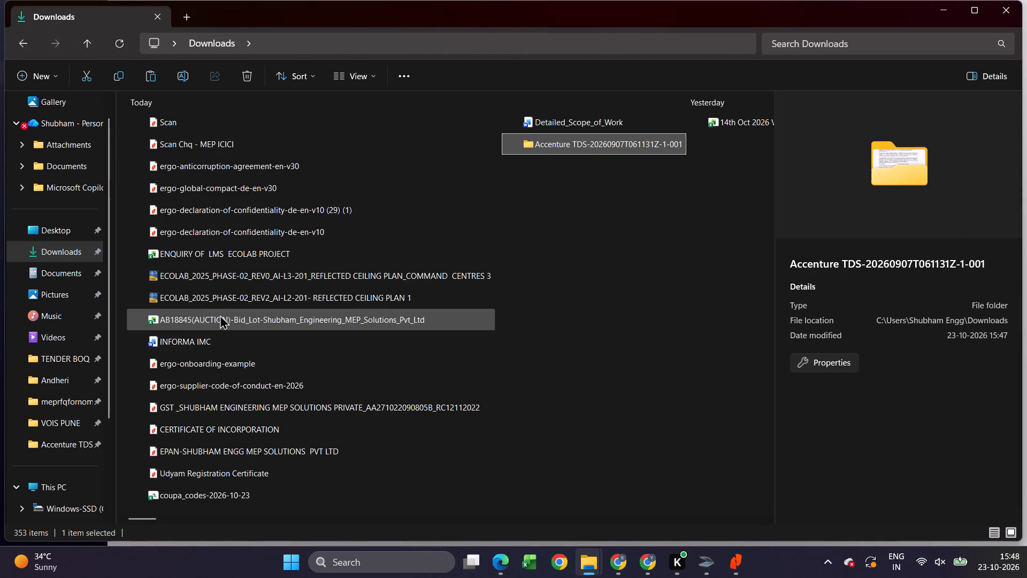
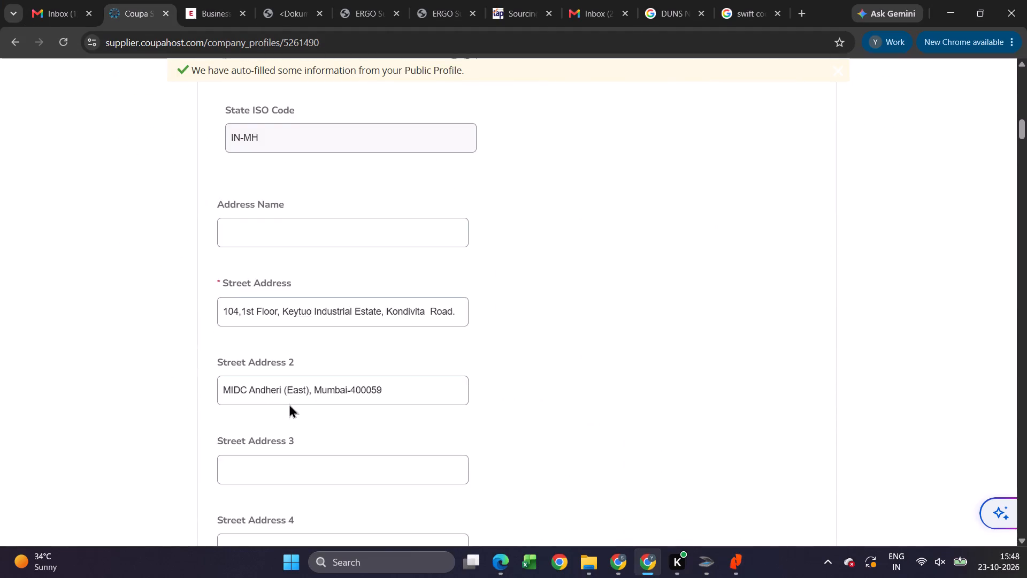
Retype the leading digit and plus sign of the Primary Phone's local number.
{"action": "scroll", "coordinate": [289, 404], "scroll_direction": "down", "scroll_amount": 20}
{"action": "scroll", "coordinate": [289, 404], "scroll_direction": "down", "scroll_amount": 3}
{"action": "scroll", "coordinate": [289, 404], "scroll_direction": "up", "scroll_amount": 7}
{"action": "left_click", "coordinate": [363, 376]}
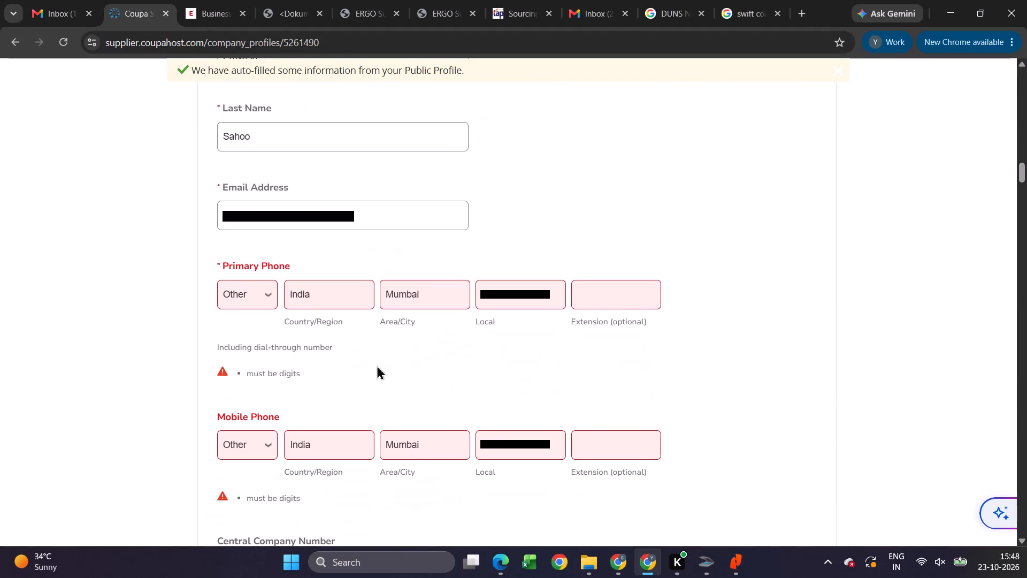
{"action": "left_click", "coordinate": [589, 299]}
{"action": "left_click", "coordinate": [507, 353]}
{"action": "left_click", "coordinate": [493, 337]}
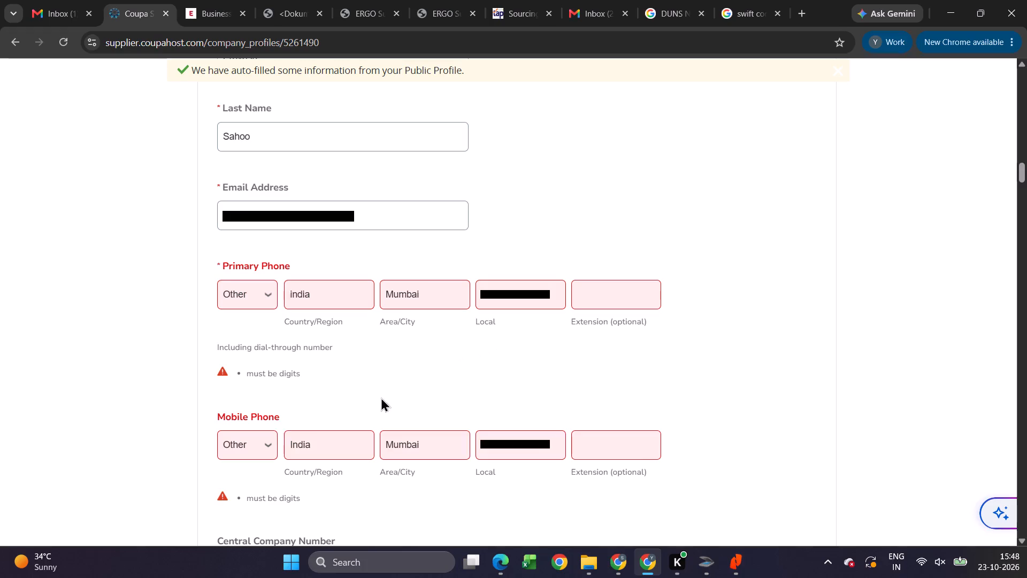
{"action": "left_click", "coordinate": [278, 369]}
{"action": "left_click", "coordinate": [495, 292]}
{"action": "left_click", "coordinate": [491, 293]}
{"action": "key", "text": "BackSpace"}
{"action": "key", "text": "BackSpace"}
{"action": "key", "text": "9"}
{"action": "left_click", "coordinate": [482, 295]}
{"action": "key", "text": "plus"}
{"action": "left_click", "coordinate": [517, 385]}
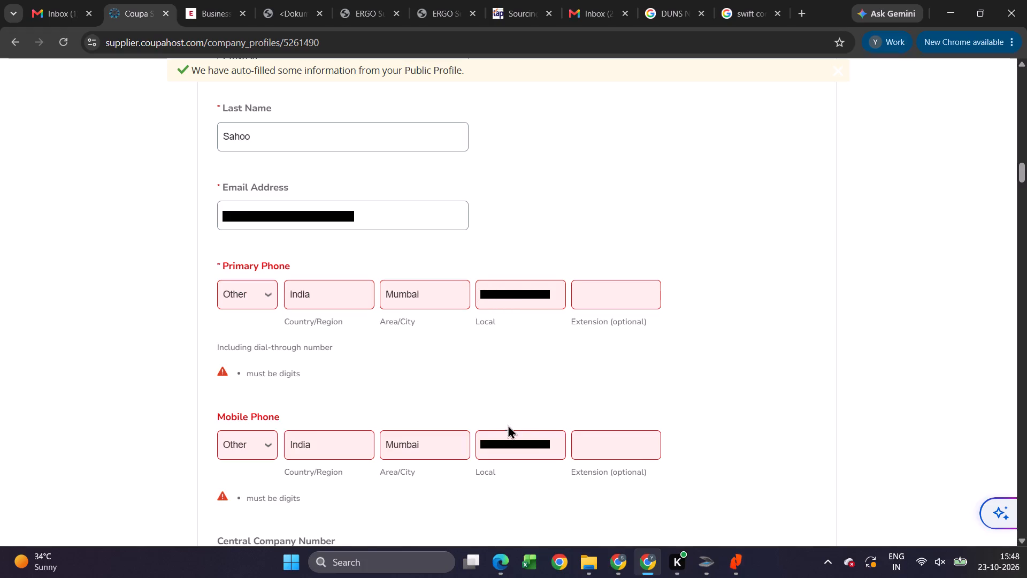
{"action": "scroll", "coordinate": [361, 387], "scroll_direction": "down", "scroll_amount": 5}
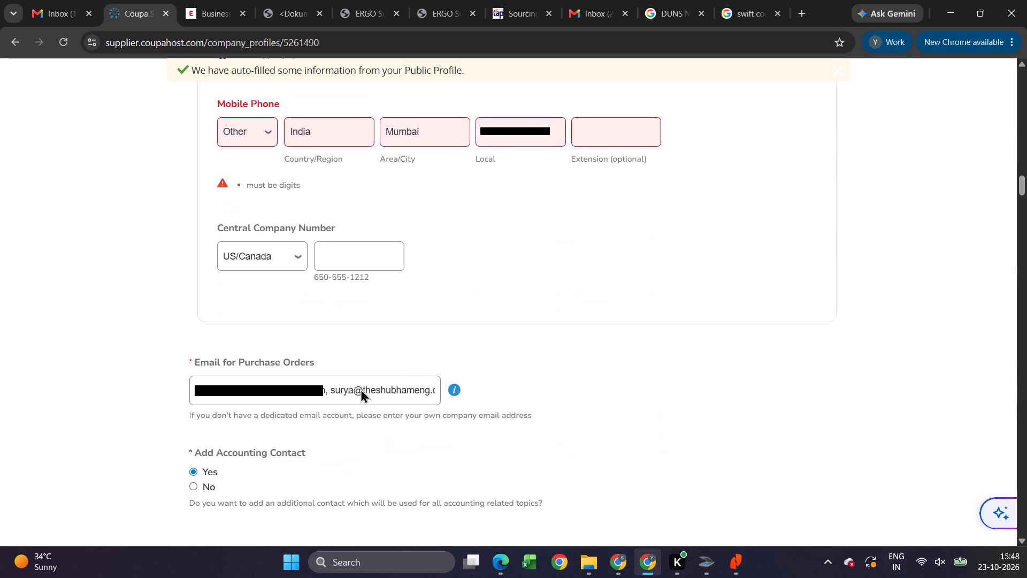
{"action": "scroll", "coordinate": [361, 389], "scroll_direction": "up", "scroll_amount": 1}
{"action": "left_click", "coordinate": [290, 305]}
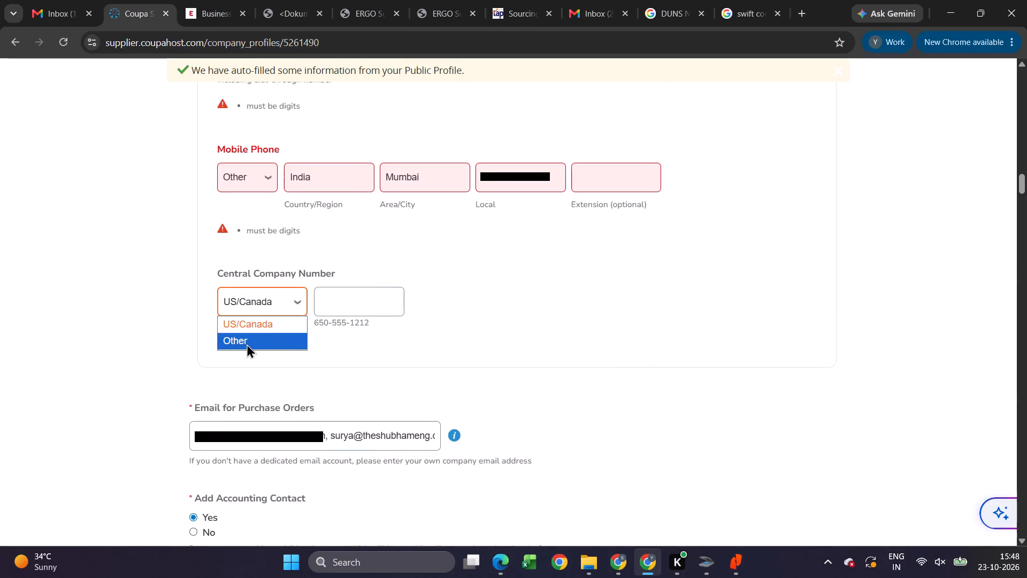
{"action": "left_click", "coordinate": [246, 345]}
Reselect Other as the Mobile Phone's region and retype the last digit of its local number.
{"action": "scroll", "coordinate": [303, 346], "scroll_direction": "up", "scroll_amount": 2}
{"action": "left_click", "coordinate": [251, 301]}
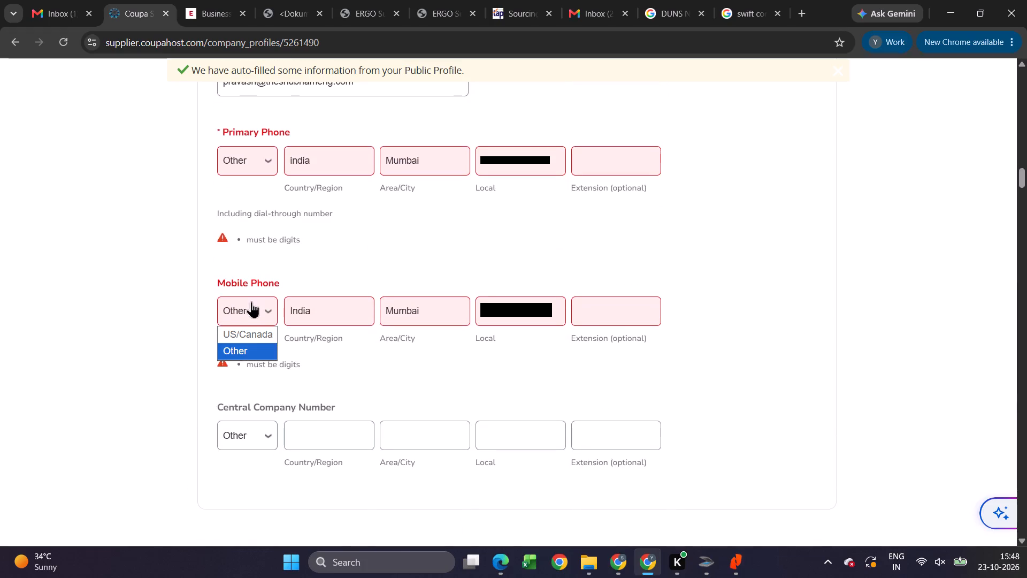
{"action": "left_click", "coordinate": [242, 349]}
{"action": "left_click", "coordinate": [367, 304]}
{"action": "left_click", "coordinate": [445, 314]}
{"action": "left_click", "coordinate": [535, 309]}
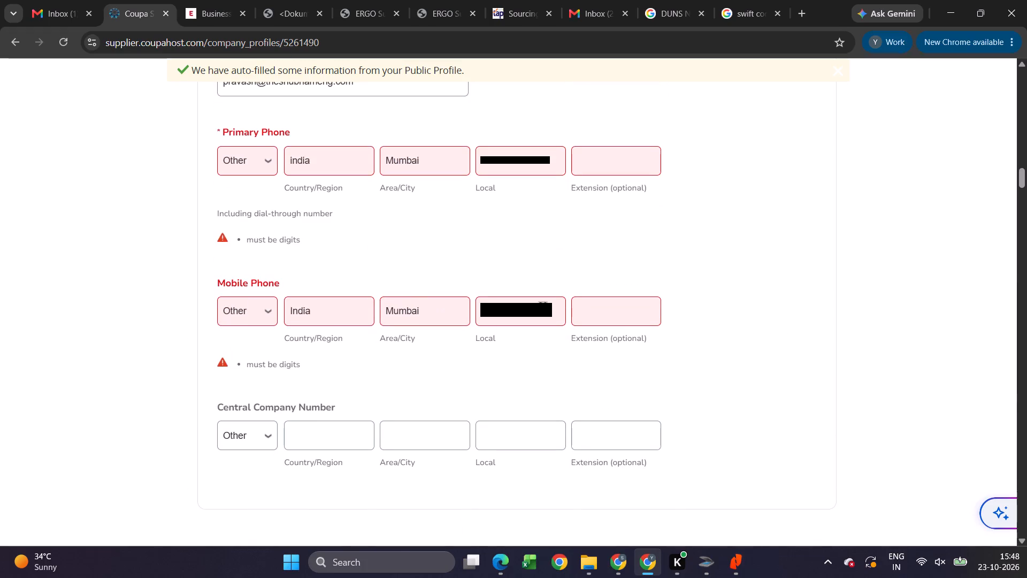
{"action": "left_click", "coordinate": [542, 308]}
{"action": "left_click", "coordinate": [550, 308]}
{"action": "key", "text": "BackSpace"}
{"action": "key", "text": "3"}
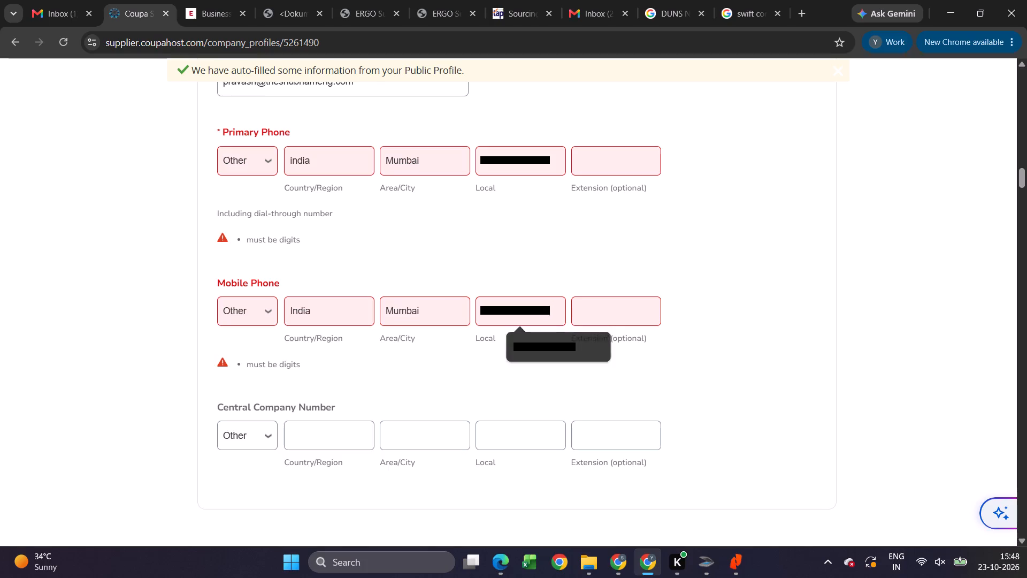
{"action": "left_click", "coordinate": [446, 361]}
Correct the capitalisation of the Primary Phone's country to India.
{"action": "scroll", "coordinate": [442, 365], "scroll_direction": "down", "scroll_amount": 4}
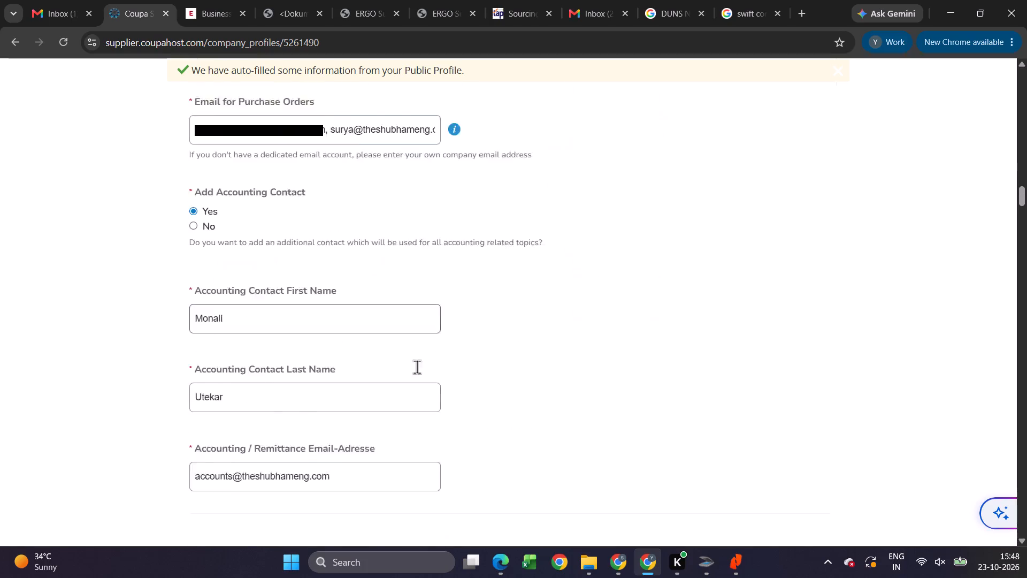
{"action": "scroll", "coordinate": [417, 367], "scroll_direction": "down", "scroll_amount": 20}
{"action": "scroll", "coordinate": [417, 367], "scroll_direction": "down", "scroll_amount": 4}
{"action": "scroll", "coordinate": [348, 360], "scroll_direction": "up", "scroll_amount": 2}
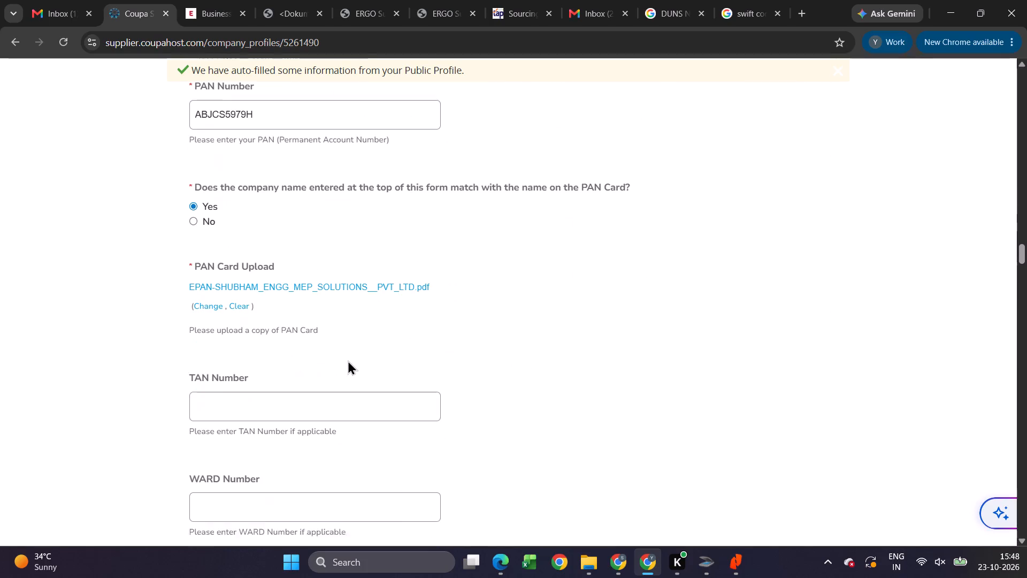
{"action": "scroll", "coordinate": [348, 360], "scroll_direction": "up", "scroll_amount": 3}
{"action": "scroll", "coordinate": [348, 360], "scroll_direction": "up", "scroll_amount": 20}
{"action": "scroll", "coordinate": [348, 360], "scroll_direction": "up", "scroll_amount": 9}
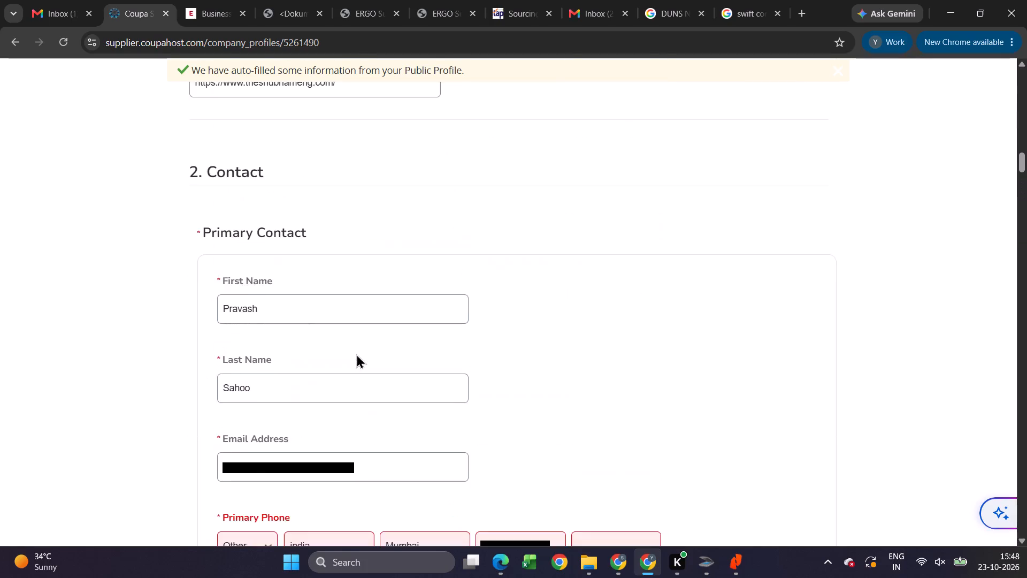
{"action": "scroll", "coordinate": [356, 354], "scroll_direction": "down", "scroll_amount": 7}
{"action": "scroll", "coordinate": [357, 353], "scroll_direction": "up", "scroll_amount": 3}
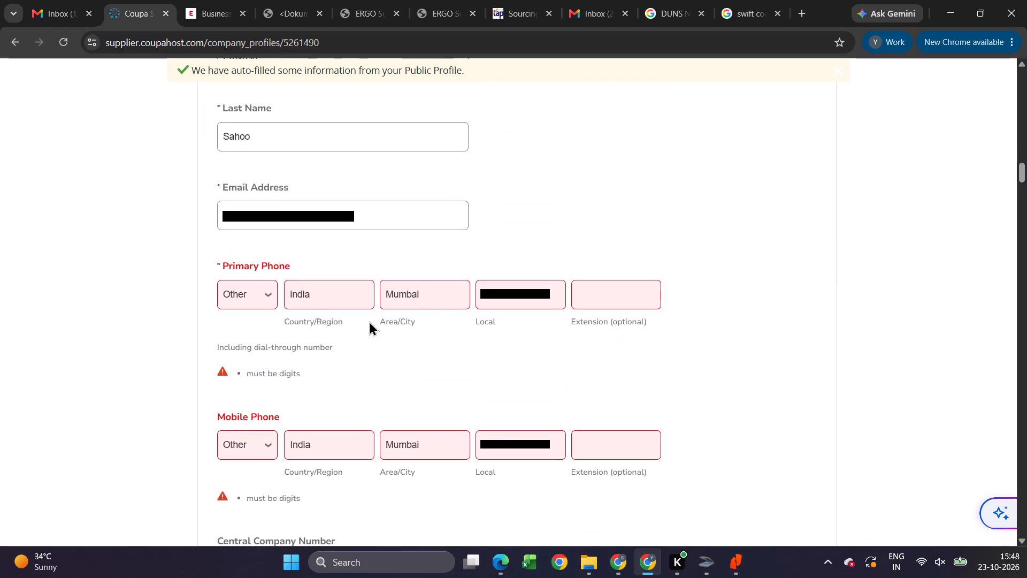
{"action": "left_click", "coordinate": [294, 301]}
{"action": "key", "text": "BackSpace"}
{"action": "key", "text": "shift+i"}
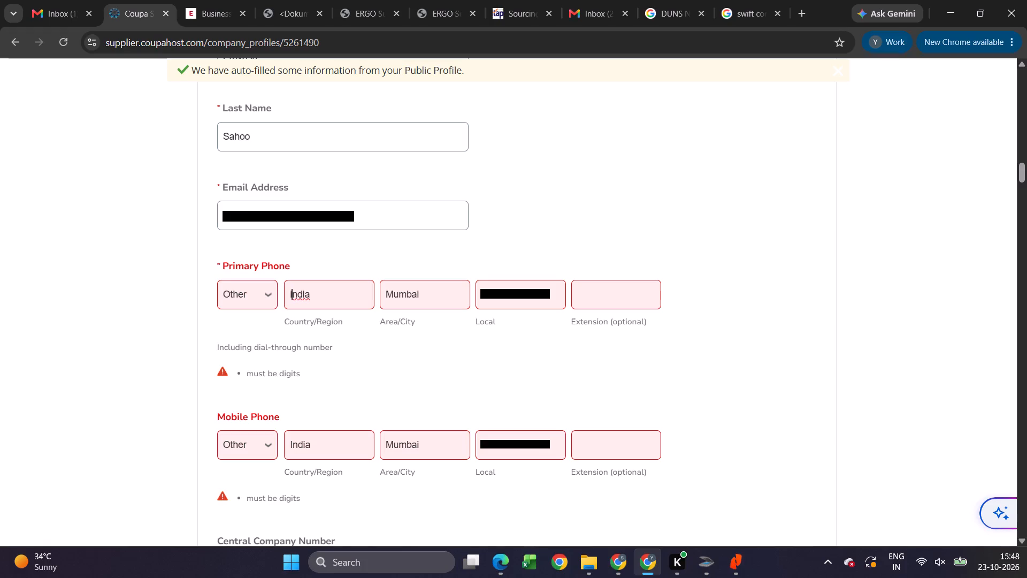
{"action": "key", "text": "BackSpace"}
{"action": "key", "text": "shift+i"}
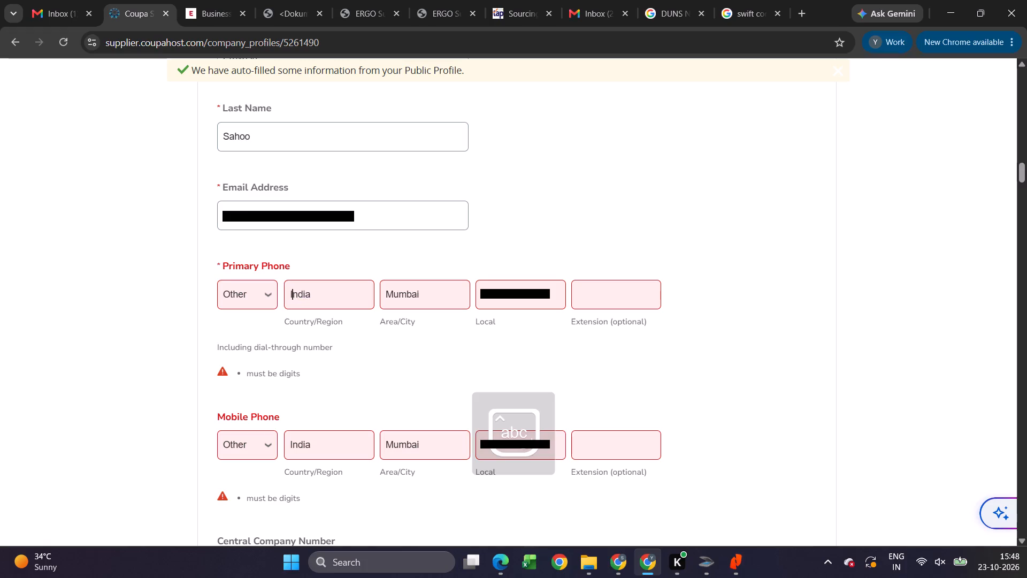
{"action": "left_click", "coordinate": [410, 402]}
Remove the three-character dialling prefix from the local numbers of both the Primary Phone and the Mobile Phone.
{"action": "left_click", "coordinate": [482, 290]}
{"action": "key", "text": "Delete"}
{"action": "left_click", "coordinate": [476, 444]}
{"action": "key", "text": "Delete"}
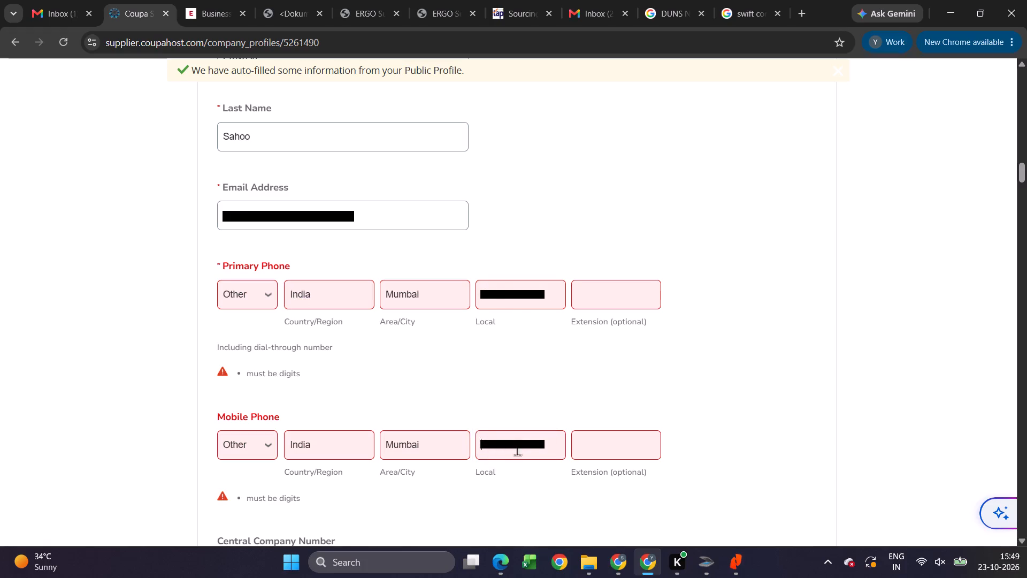
{"action": "key", "text": "Delete"}
{"action": "key", "text": "Delete"}
{"action": "left_click", "coordinate": [480, 300]}
{"action": "key", "text": "Delete"}
{"action": "key", "text": "Delete"}
{"action": "left_click", "coordinate": [594, 288]}
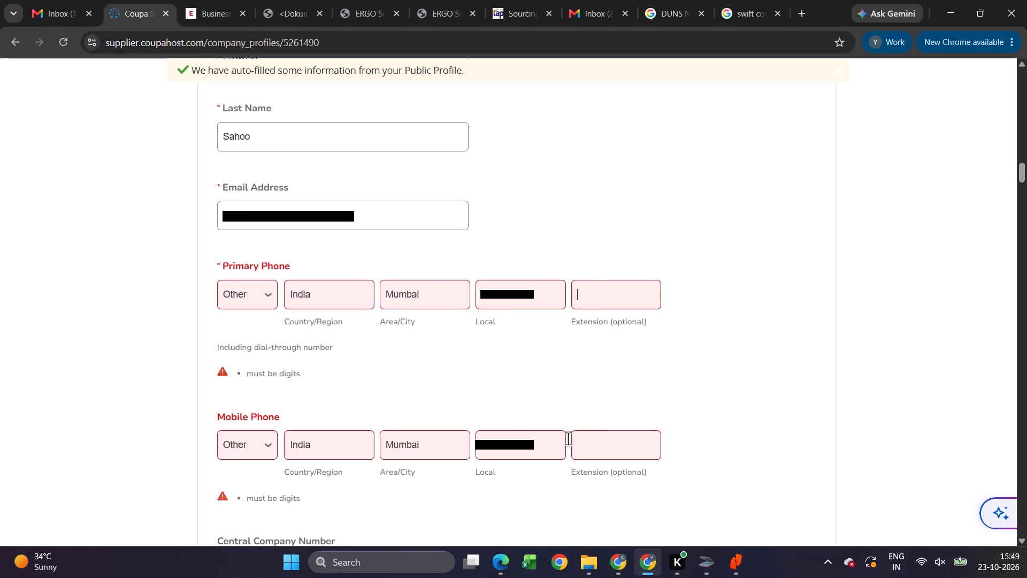
{"action": "left_click", "coordinate": [400, 499]}
Retype the last digit of the local numbers in the Primary Phone and Mobile Phone entries.
{"action": "scroll", "coordinate": [337, 441], "scroll_direction": "down", "scroll_amount": 1}
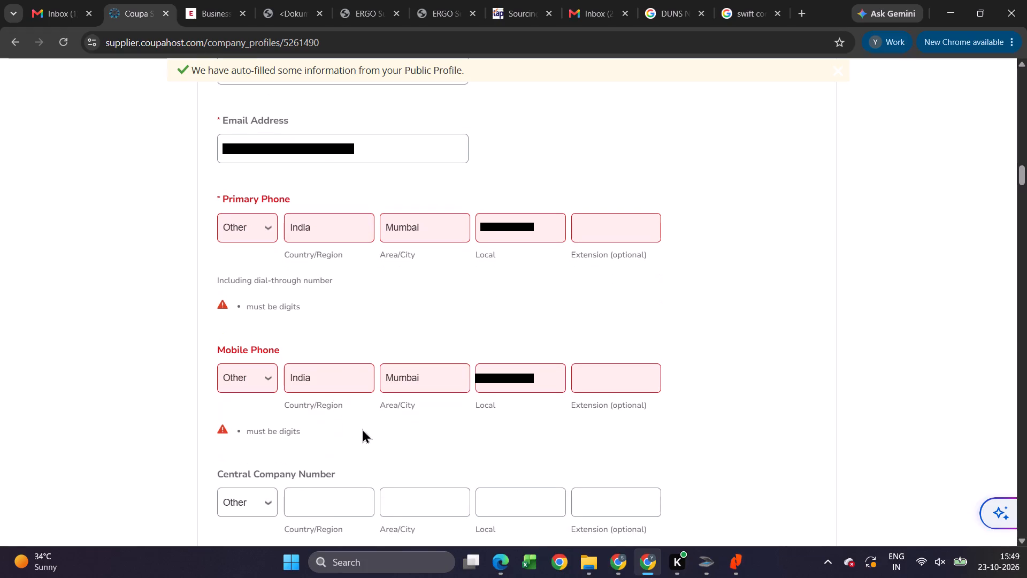
{"action": "left_click", "coordinate": [555, 234]}
{"action": "key", "text": "BackSpace"}
{"action": "key", "text": "3"}
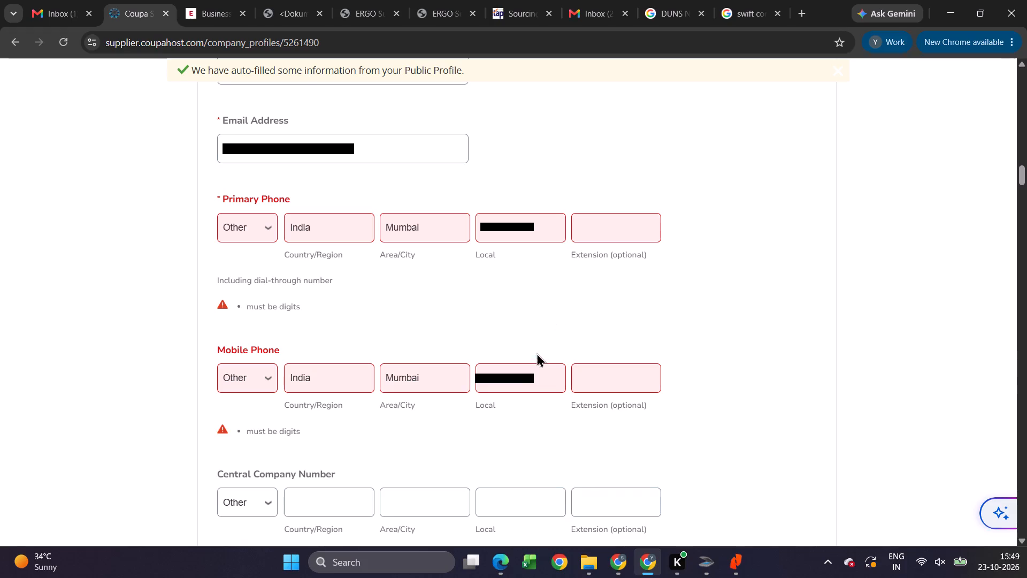
{"action": "left_click", "coordinate": [536, 370]}
{"action": "key", "text": "BackSpace"}
{"action": "key", "text": "3"}
{"action": "left_click", "coordinate": [545, 471]}
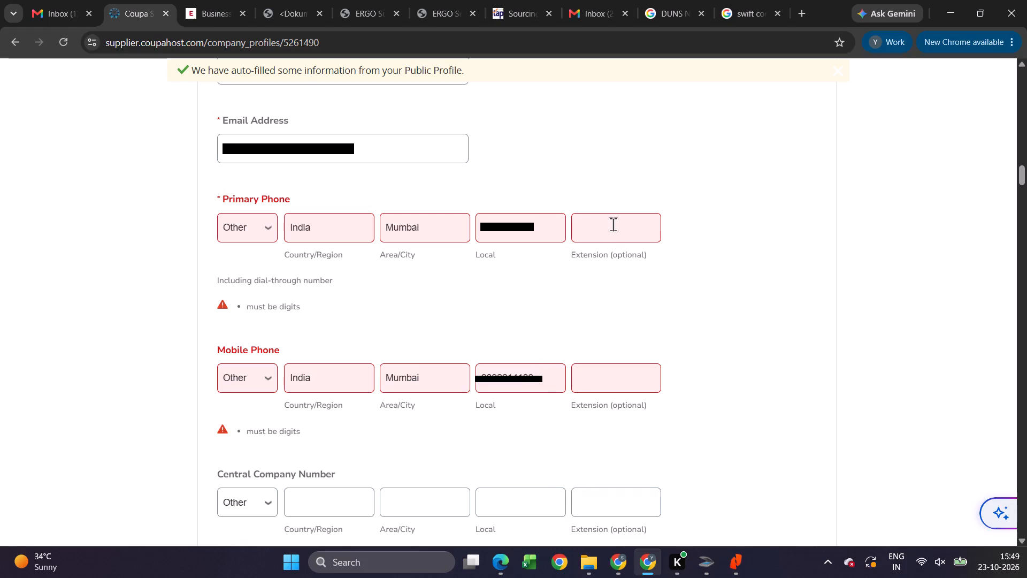
Enter 0 as the extension for both the Primary Phone and the Mobile Phone.
{"action": "left_click", "coordinate": [613, 224]}
{"action": "key", "text": "0"}
{"action": "left_click", "coordinate": [627, 389]}
{"action": "key", "text": "0"}
{"action": "left_click", "coordinate": [539, 453]}
Clear the Primary Phone's extension.
{"action": "left_click", "coordinate": [589, 230]}
{"action": "key", "text": "BackSpace"}
Search Google for shubham engineering mep solutions pvt. ltd, check the company's website, and return to the results.
{"action": "left_click", "coordinate": [732, 0]}
{"action": "left_click", "coordinate": [709, 33]}
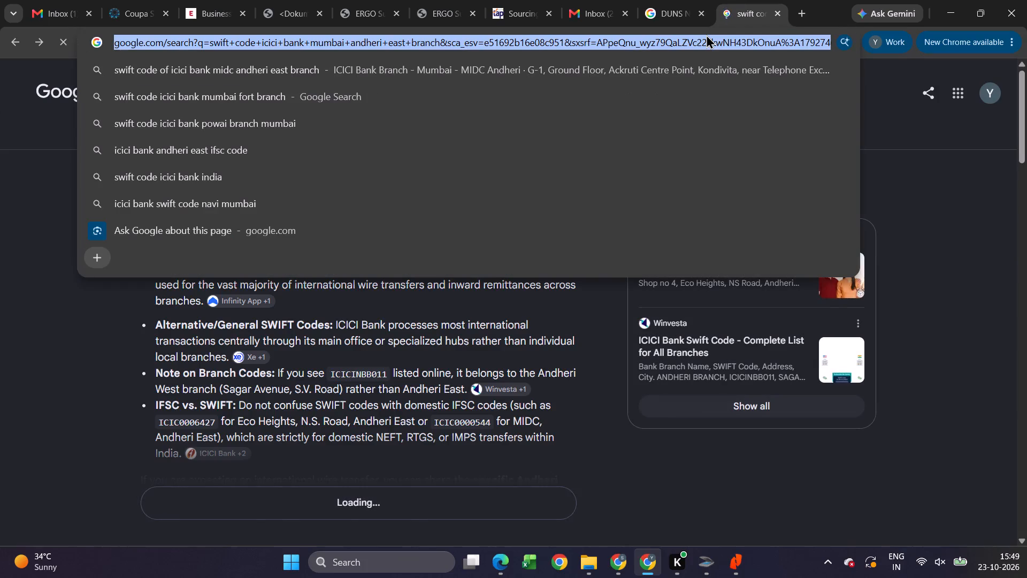
{"action": "type", "text": "shub"}
{"action": "key", "text": "Return"}
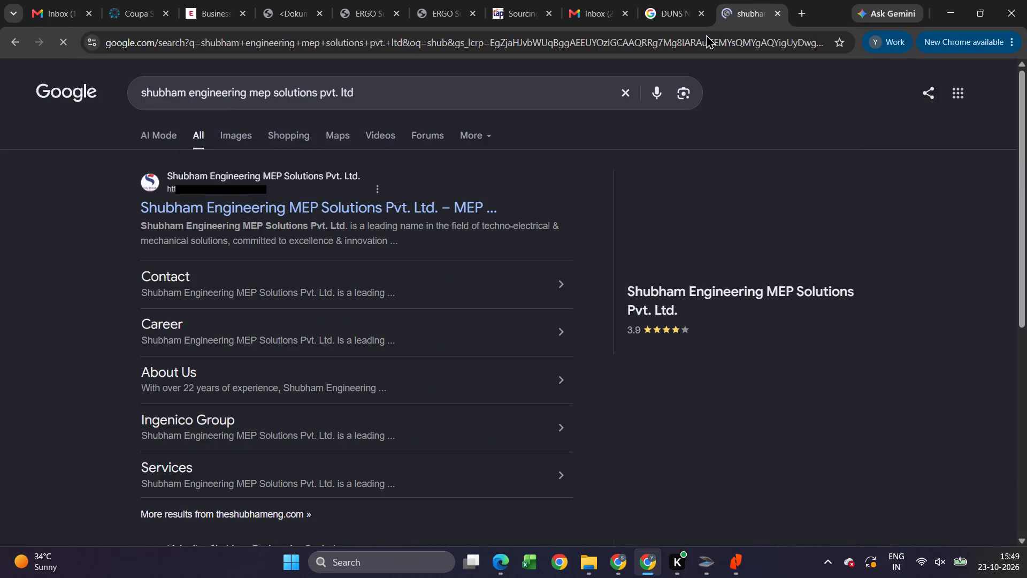
{"action": "left_click", "coordinate": [673, 387]}
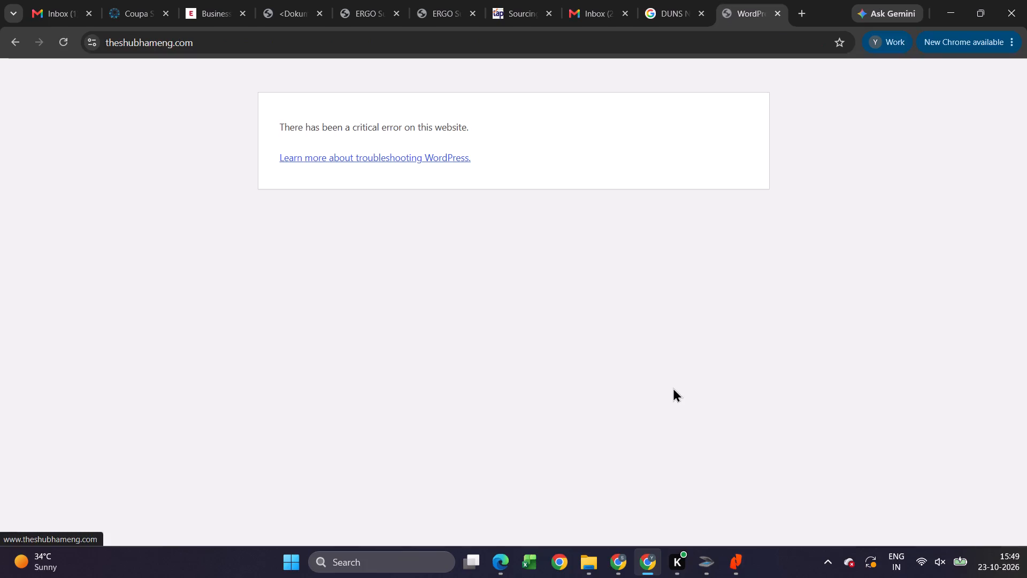
{"action": "left_click", "coordinate": [5, 36]}
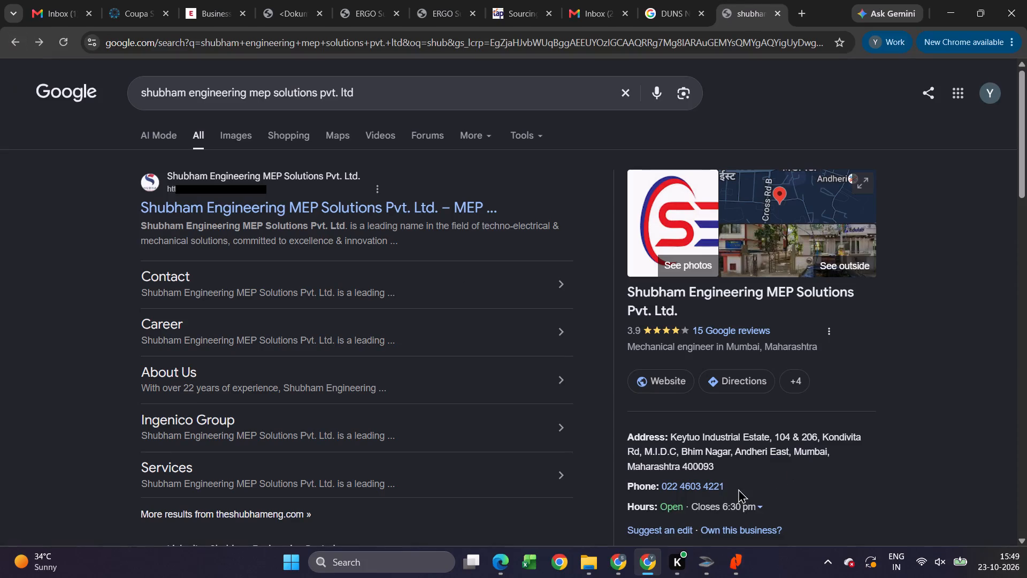
Copy the company's phone number from the Google results and paste it into the Primary Phone and Mobile Phone extensions in the Coupa form.
{"action": "left_click_drag", "start_coordinate": [738, 489], "coordinate": [661, 486]}
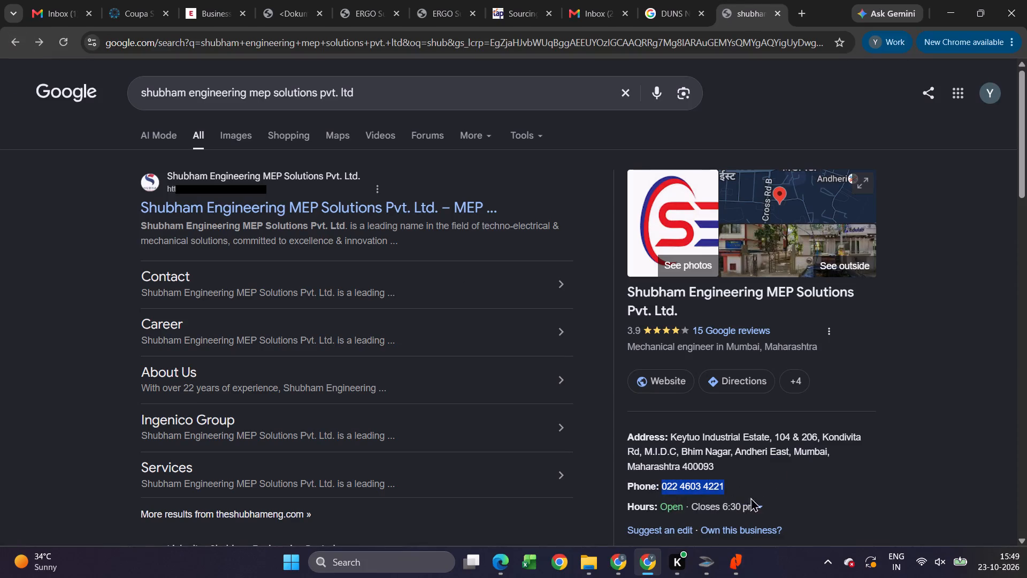
{"action": "key", "text": "ctrl+c"}
{"action": "key", "text": "ctrl+c"}
{"action": "key", "text": "alt+Tab"}
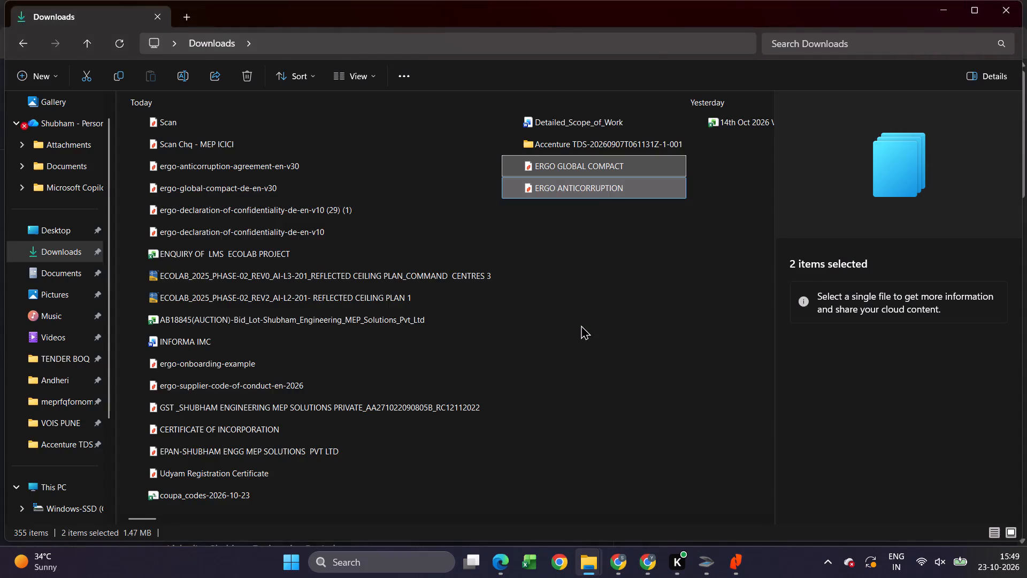
{"action": "key", "text": "alt+Tab"}
{"action": "left_click", "coordinate": [116, 0]}
{"action": "key", "text": "ctrl+v"}
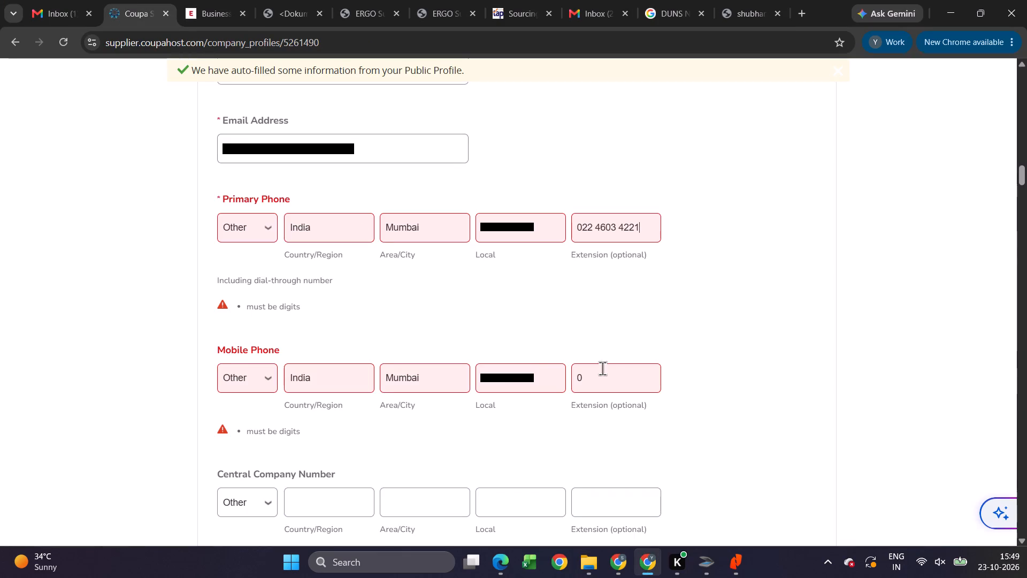
{"action": "left_click", "coordinate": [601, 371]}
{"action": "key", "text": "ctrl+v"}
Remove the extra leading 0 from the Mobile Phone's extension and the spaces from both the Mobile Phone's and Primary Phone's extensions.
{"action": "left_click", "coordinate": [584, 378]}
{"action": "key", "text": "BackSpace"}
{"action": "left_click", "coordinate": [595, 382]}
{"action": "key", "text": "BackSpace"}
{"action": "left_click", "coordinate": [615, 377]}
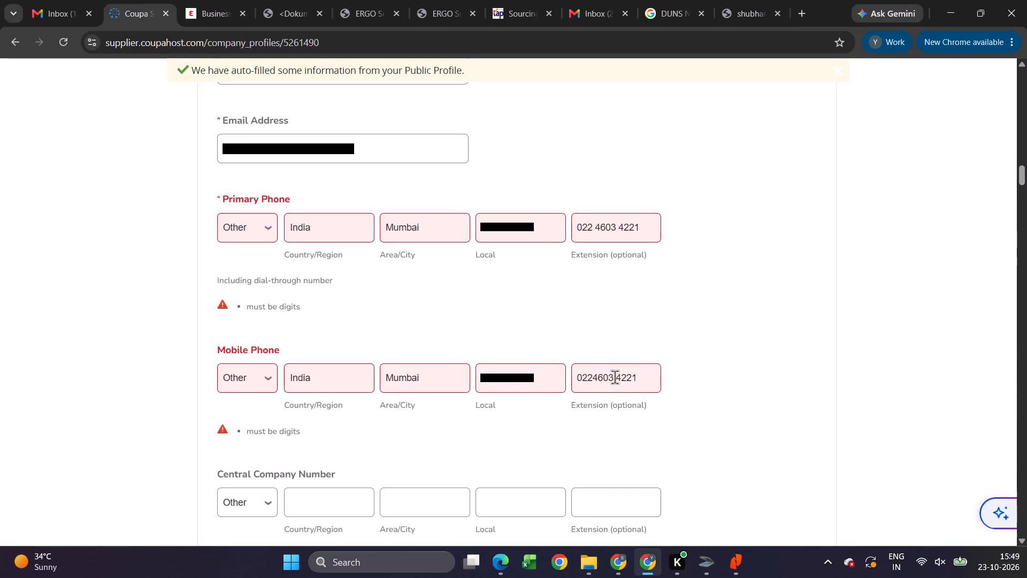
{"action": "key", "text": "BackSpace"}
{"action": "left_click", "coordinate": [618, 225]}
{"action": "key", "text": "BackSpace"}
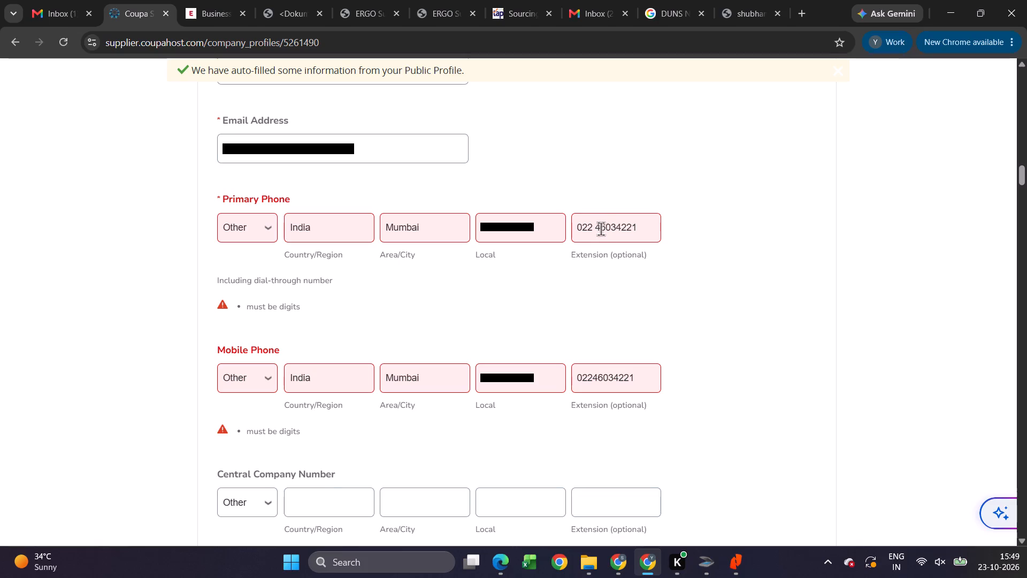
{"action": "left_click", "coordinate": [598, 230]}
{"action": "key", "text": "Left"}
{"action": "key", "text": "BackSpace"}
{"action": "left_click", "coordinate": [560, 265]}
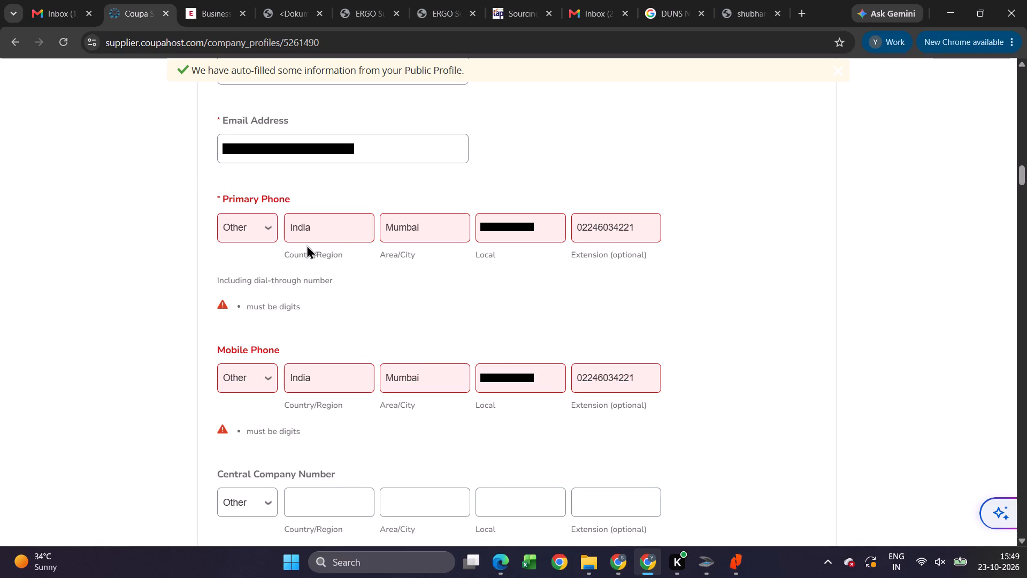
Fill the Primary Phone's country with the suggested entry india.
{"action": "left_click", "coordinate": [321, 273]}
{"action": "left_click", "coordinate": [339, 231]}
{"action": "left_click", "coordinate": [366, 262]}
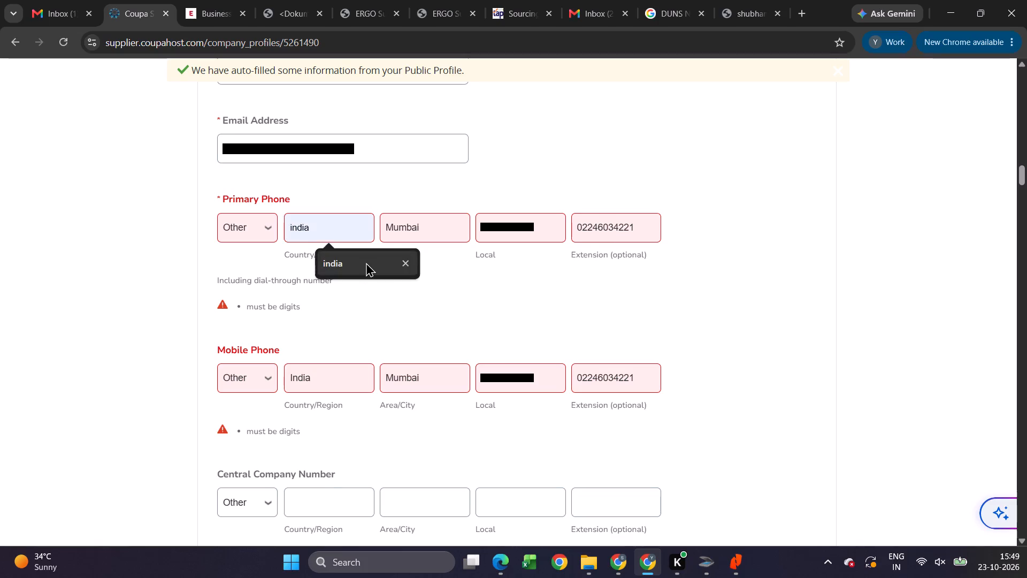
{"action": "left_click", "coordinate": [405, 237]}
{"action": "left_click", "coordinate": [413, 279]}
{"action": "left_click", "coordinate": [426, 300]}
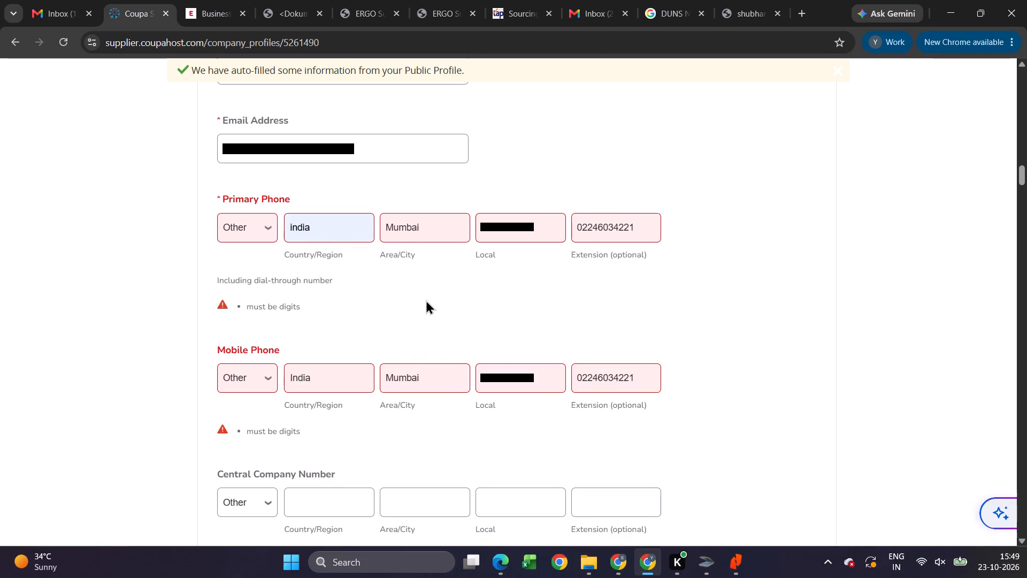
Set the country/region of both the Primary Phone and the Mobile Phone to +91.
{"action": "left_click", "coordinate": [329, 238]}
{"action": "left_click_drag", "start_coordinate": [347, 224], "coordinate": [198, 244]}
{"action": "type", "text": "+91"}
{"action": "left_click", "coordinate": [342, 449]}
{"action": "left_click_drag", "start_coordinate": [336, 374], "coordinate": [82, 355]}
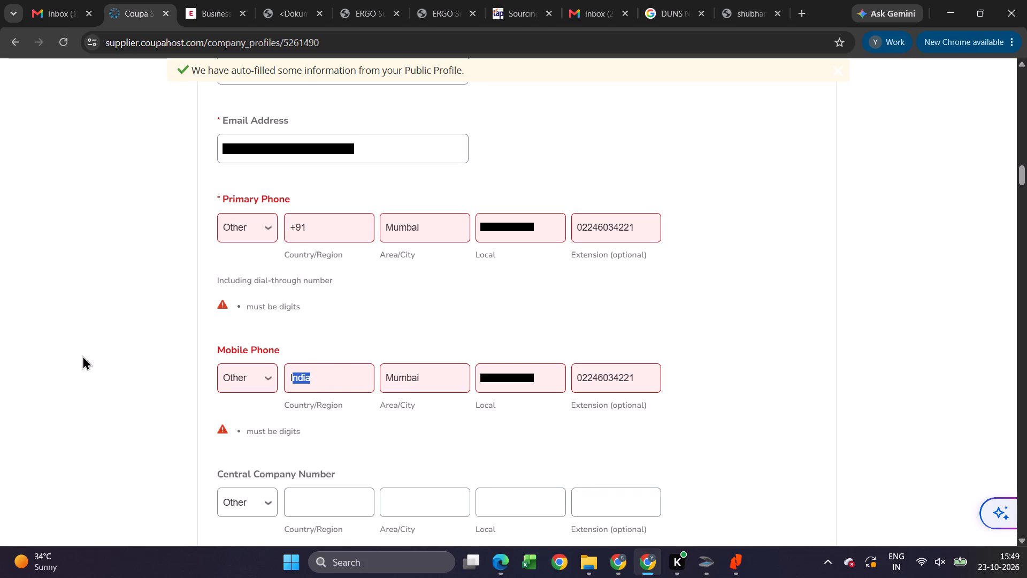
{"action": "type", "text": "+91"}
{"action": "left_click", "coordinate": [300, 331]}
Review the remaining form sections, from tax and financial details through bank details to compliance, for fields still flagged with errors.
{"action": "scroll", "coordinate": [300, 332], "scroll_direction": "down", "scroll_amount": 20}
{"action": "scroll", "coordinate": [300, 332], "scroll_direction": "down", "scroll_amount": 11}
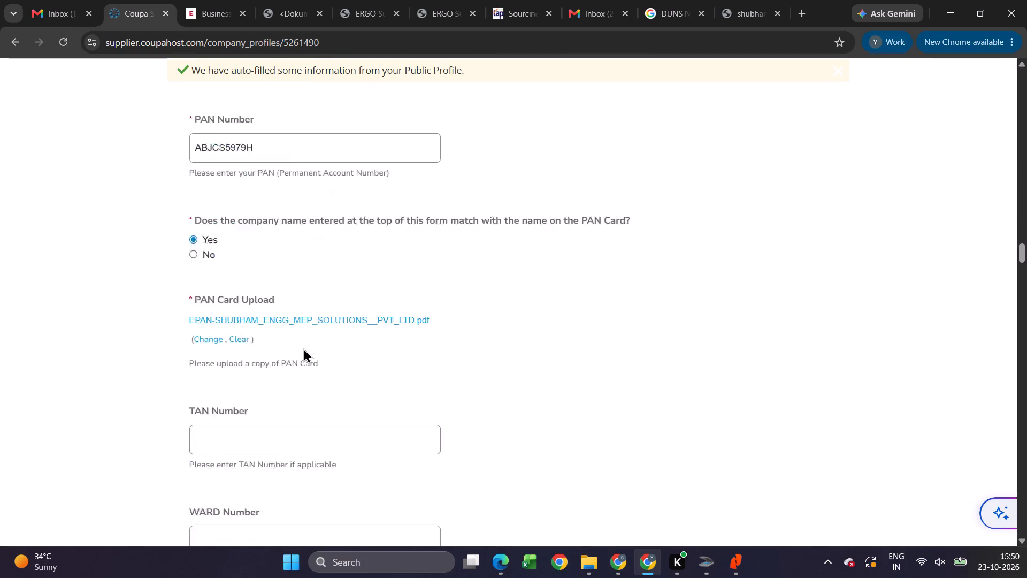
{"action": "scroll", "coordinate": [303, 348], "scroll_direction": "down", "scroll_amount": 19}
{"action": "middle_click", "coordinate": [302, 361]}
{"action": "scroll", "coordinate": [312, 445], "scroll_direction": "down", "scroll_amount": 6}
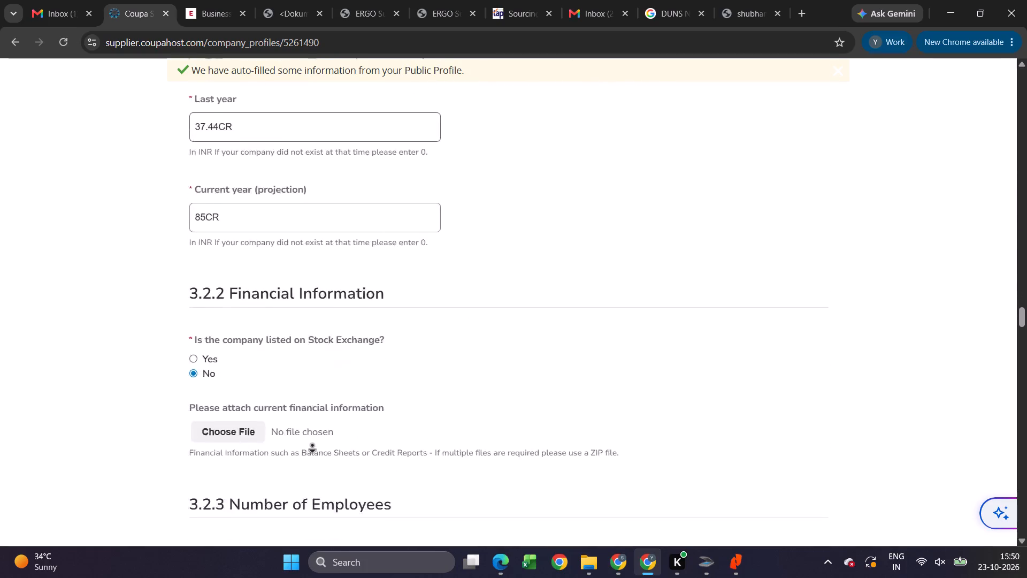
{"action": "left_click", "coordinate": [312, 443]}
{"action": "scroll", "coordinate": [325, 438], "scroll_direction": "down", "scroll_amount": 12}
{"action": "scroll", "coordinate": [325, 440], "scroll_direction": "up", "scroll_amount": 5}
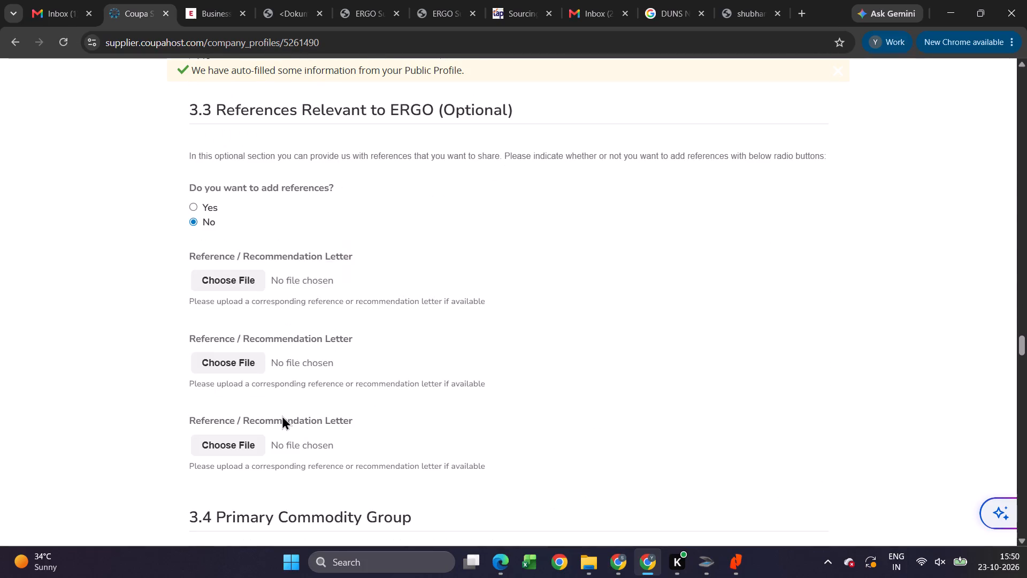
{"action": "scroll", "coordinate": [282, 415], "scroll_direction": "down", "scroll_amount": 14}
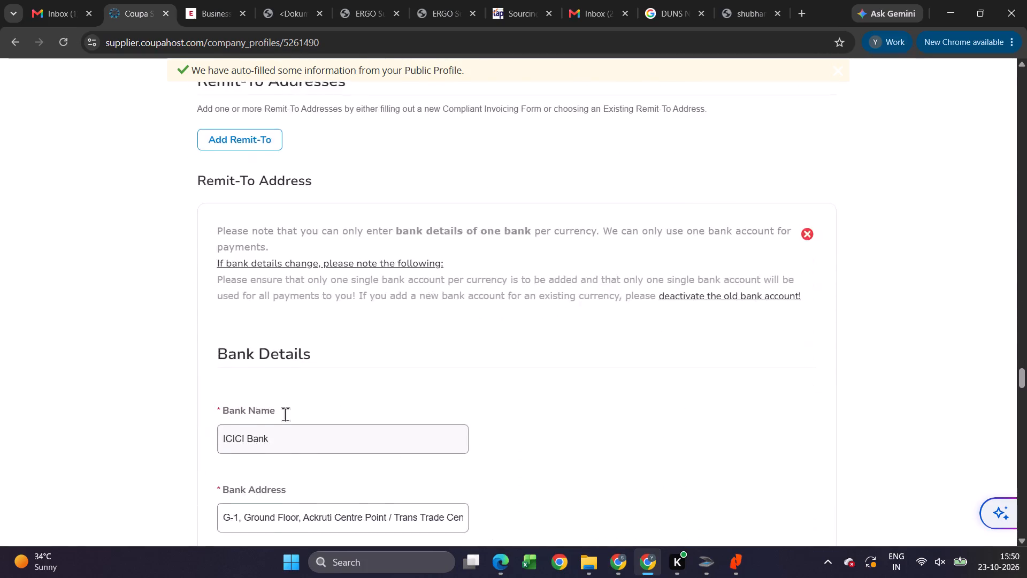
{"action": "scroll", "coordinate": [285, 414], "scroll_direction": "down", "scroll_amount": 16}
{"action": "scroll", "coordinate": [285, 414], "scroll_direction": "up", "scroll_amount": 1}
{"action": "scroll", "coordinate": [285, 414], "scroll_direction": "down", "scroll_amount": 3}
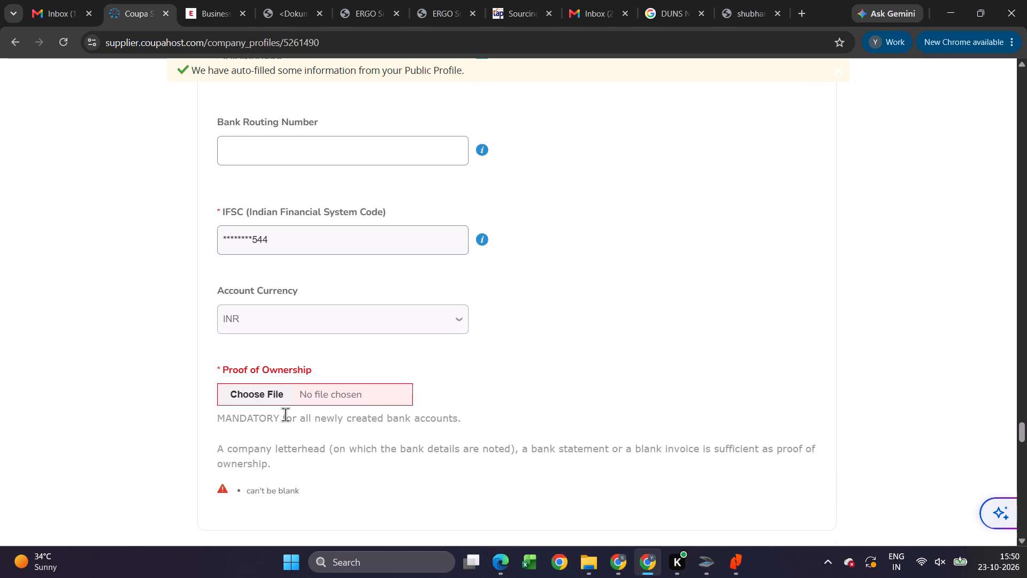
{"action": "scroll", "coordinate": [251, 387], "scroll_direction": "down", "scroll_amount": 10}
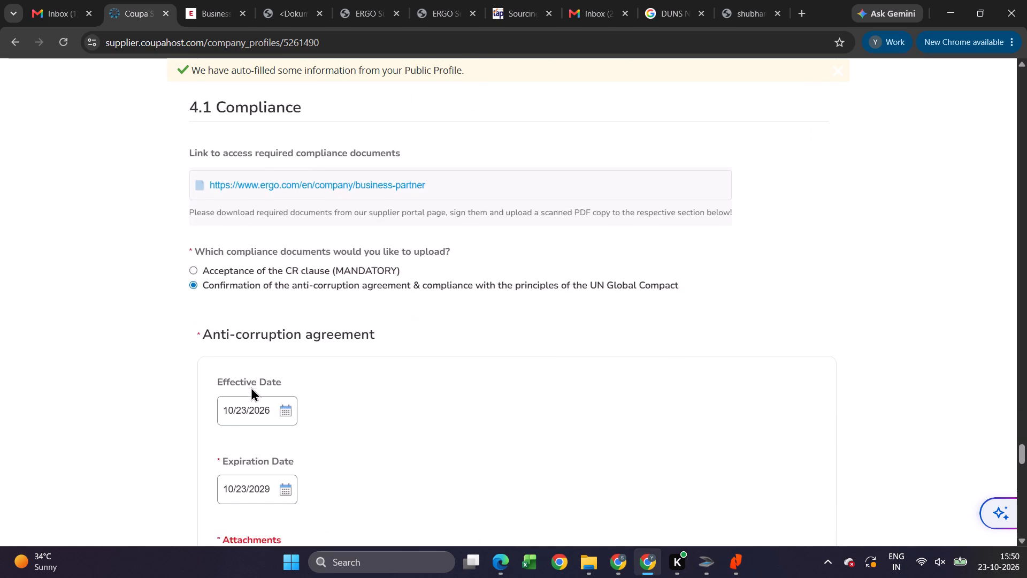
Attach the file ERGO ANTICORRUPTION from Downloads to the Anti-corruption agreement.
{"action": "scroll", "coordinate": [251, 387], "scroll_direction": "down", "scroll_amount": 2}
{"action": "left_click", "coordinate": [240, 292]}
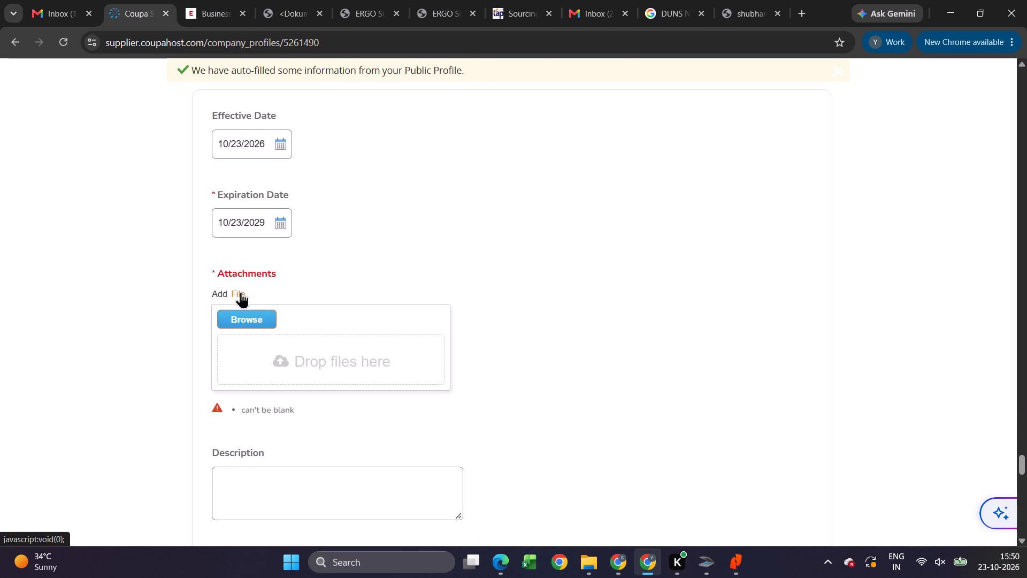
{"action": "left_click", "coordinate": [257, 321]}
{"action": "left_click", "coordinate": [466, 290]}
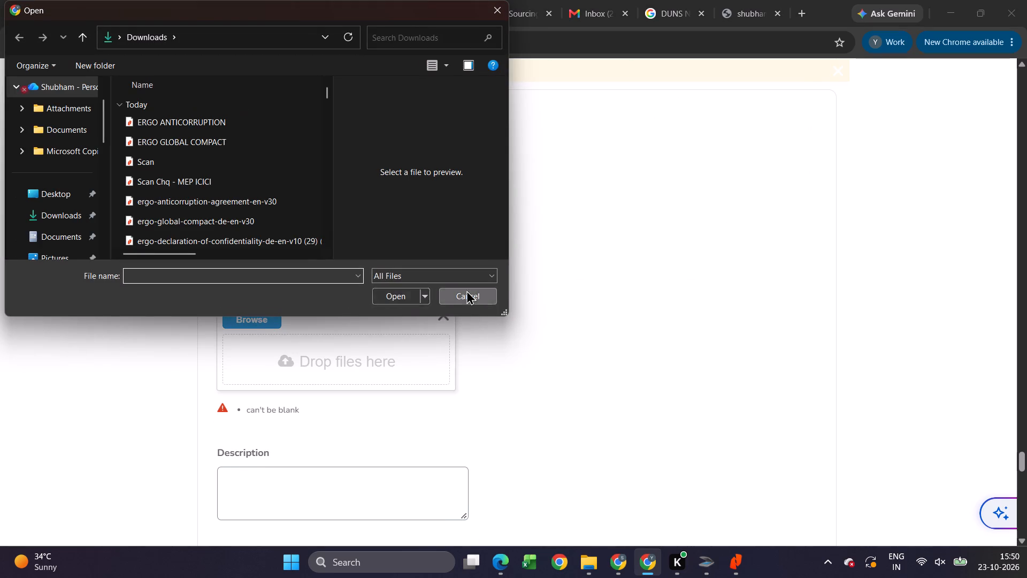
{"action": "scroll", "coordinate": [376, 360], "scroll_direction": "up", "scroll_amount": 3}
{"action": "scroll", "coordinate": [376, 360], "scroll_direction": "down", "scroll_amount": 2}
{"action": "left_click", "coordinate": [258, 382]}
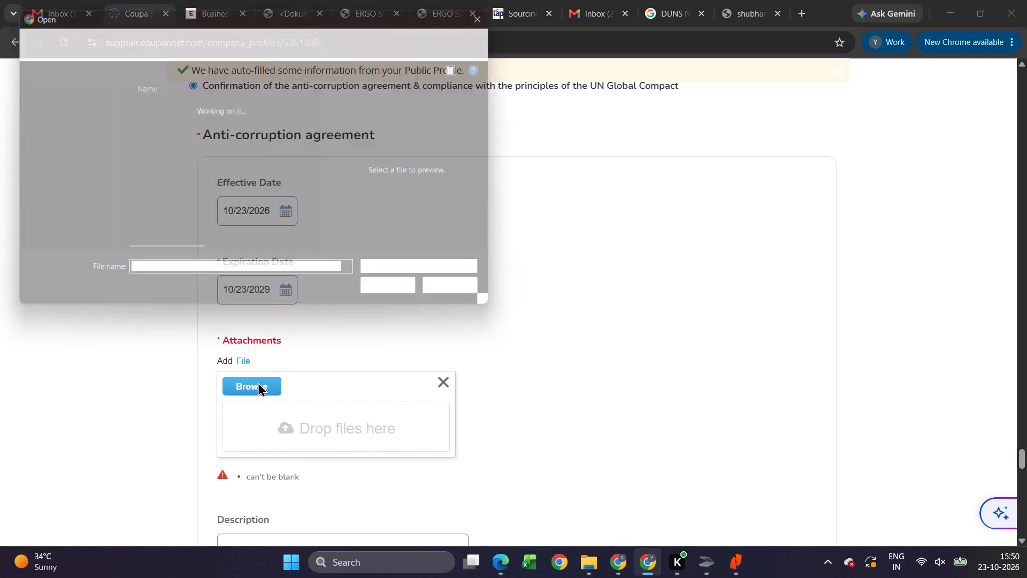
{"action": "left_click", "coordinate": [226, 121]}
{"action": "left_click", "coordinate": [388, 289]}
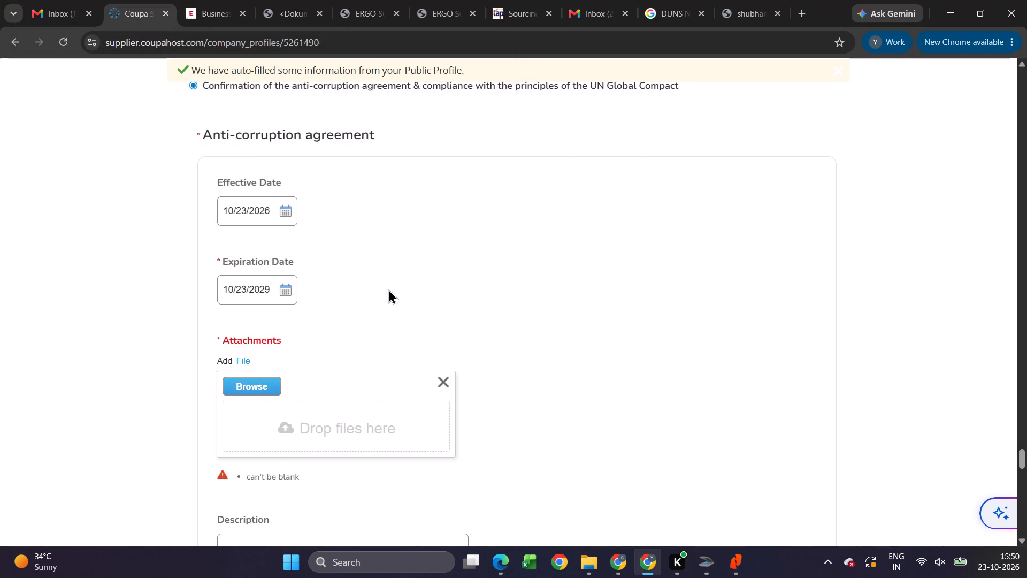
Attach the file ERGO GLOBAL COMPACT from Downloads to the UN Global Compact confirmation.
{"action": "scroll", "coordinate": [374, 299], "scroll_direction": "down", "scroll_amount": 6}
{"action": "scroll", "coordinate": [313, 311], "scroll_direction": "down", "scroll_amount": 4}
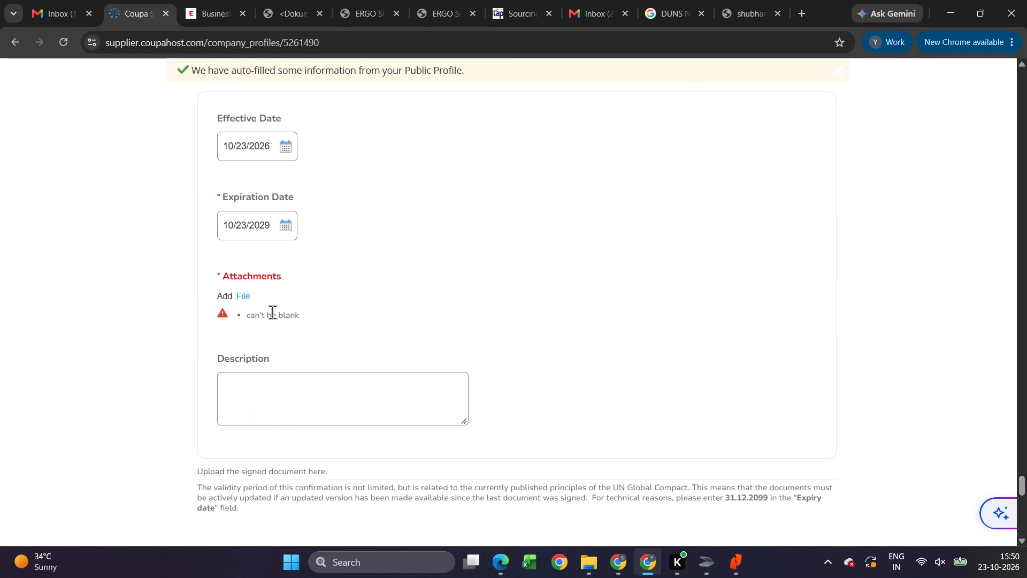
{"action": "left_click", "coordinate": [243, 299]}
{"action": "left_click", "coordinate": [256, 328]}
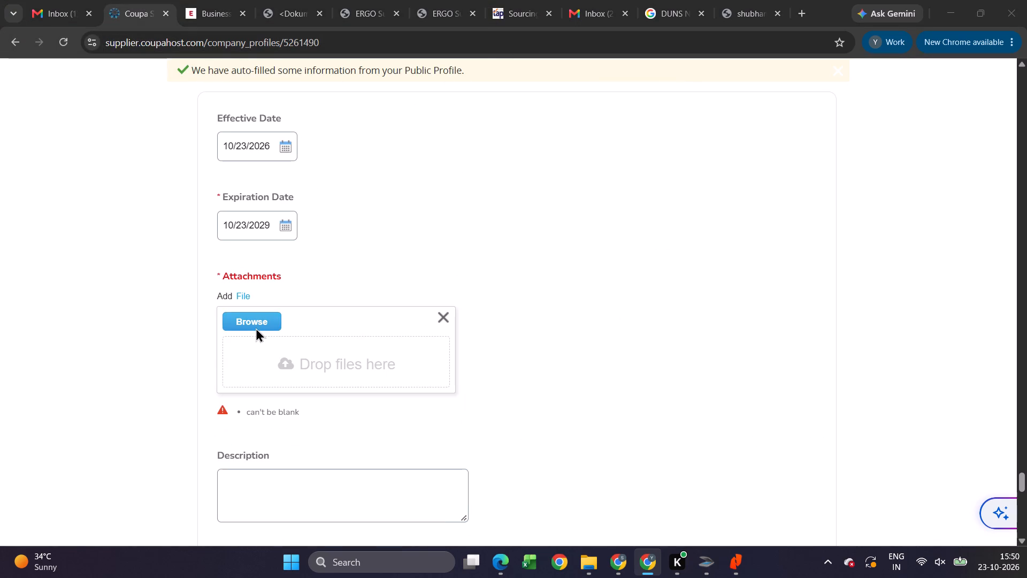
{"action": "left_click", "coordinate": [258, 323]}
{"action": "left_click", "coordinate": [209, 140]}
{"action": "left_click", "coordinate": [397, 290]}
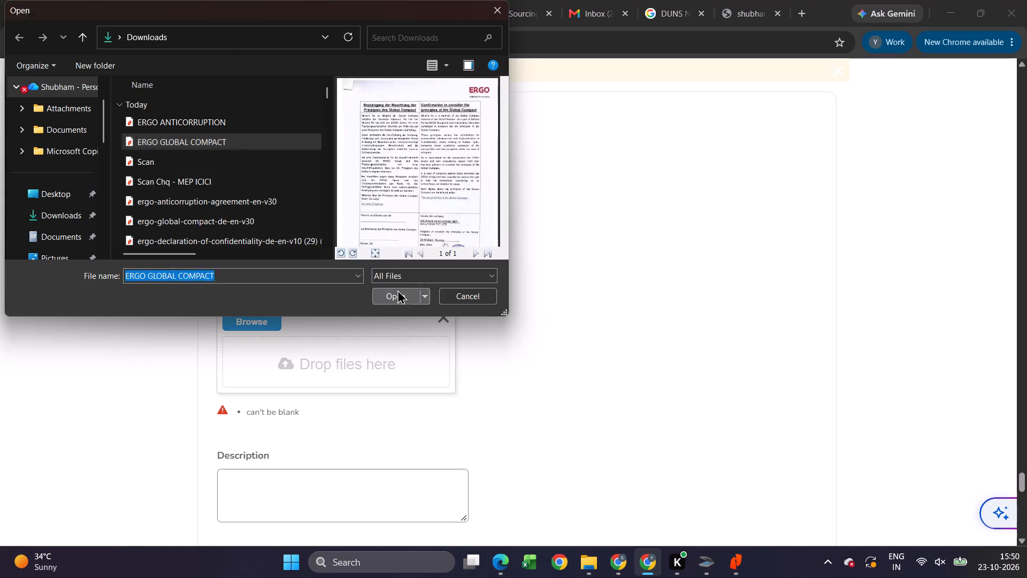
{"action": "scroll", "coordinate": [482, 320], "scroll_direction": "down", "scroll_amount": 18}
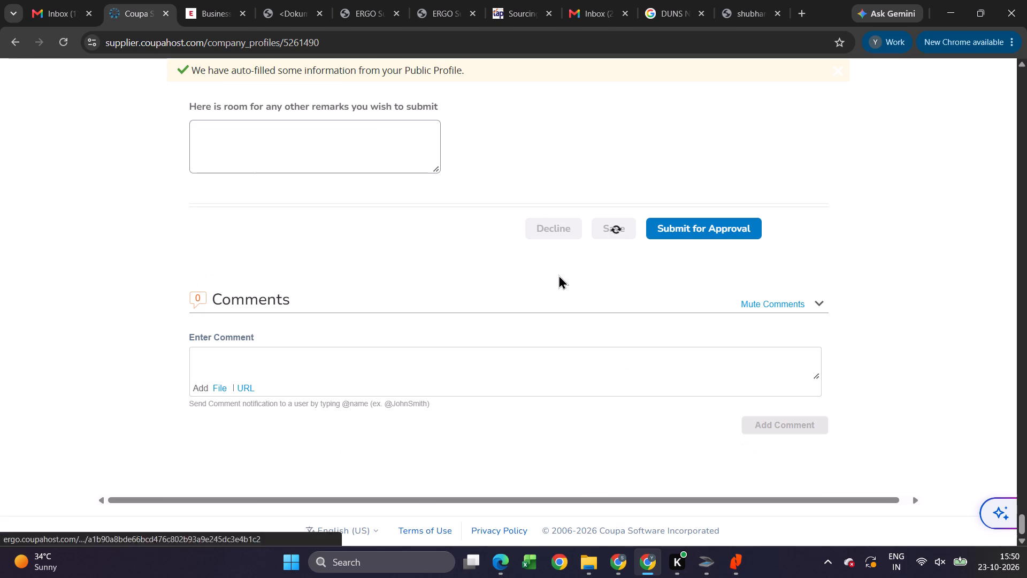
{"action": "scroll", "coordinate": [514, 301], "scroll_direction": "up", "scroll_amount": 3}
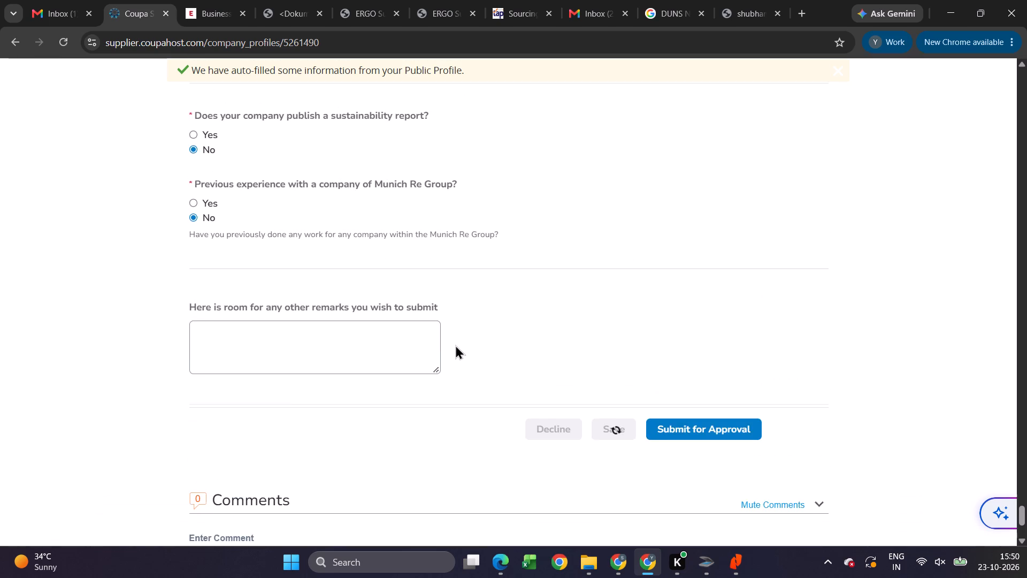
{"action": "scroll", "coordinate": [455, 345], "scroll_direction": "up", "scroll_amount": 4}
{"action": "scroll", "coordinate": [526, 366], "scroll_direction": "up", "scroll_amount": 17}
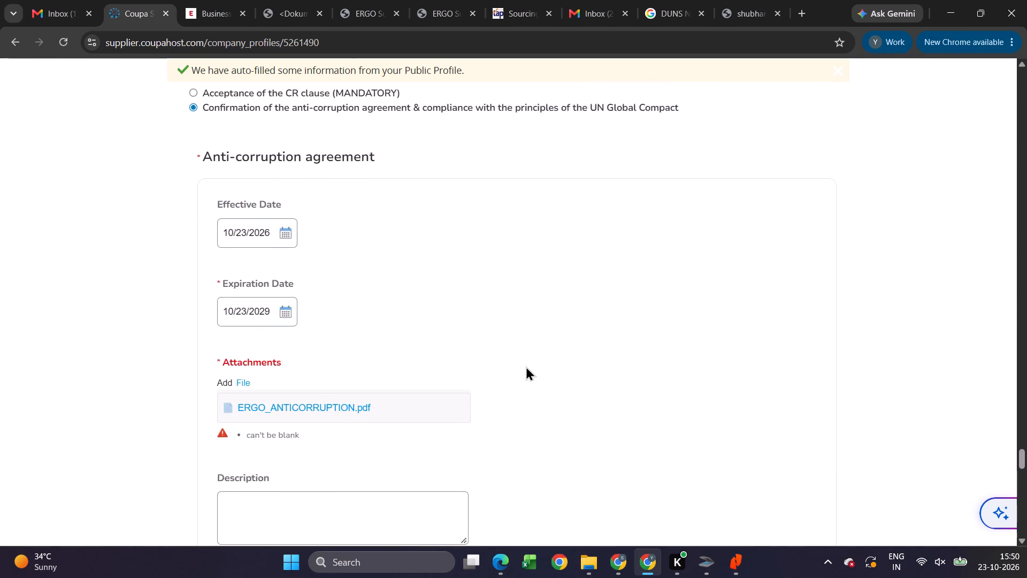
{"action": "scroll", "coordinate": [526, 366], "scroll_direction": "up", "scroll_amount": 15}
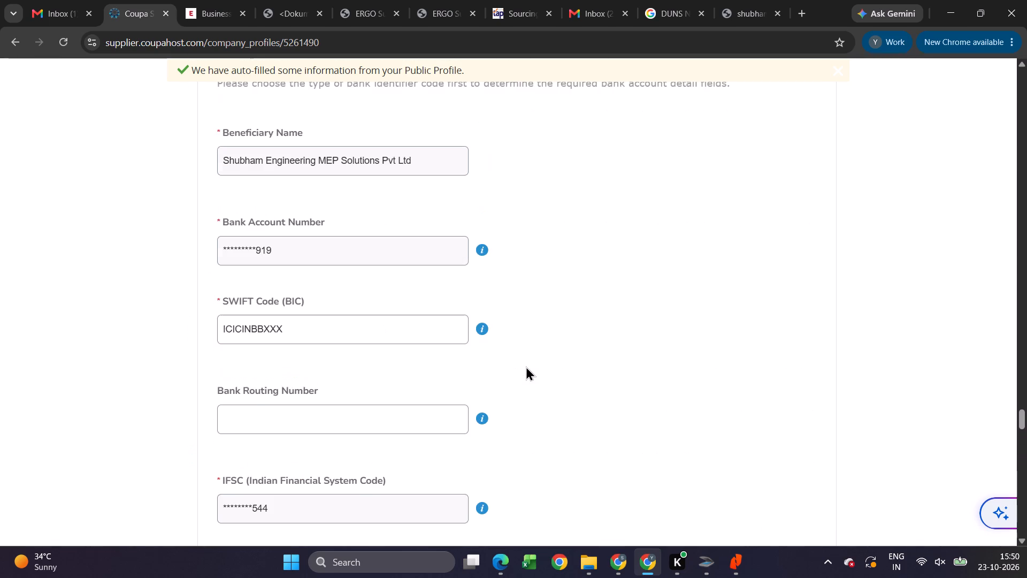
{"action": "scroll", "coordinate": [526, 366], "scroll_direction": "down", "scroll_amount": 4}
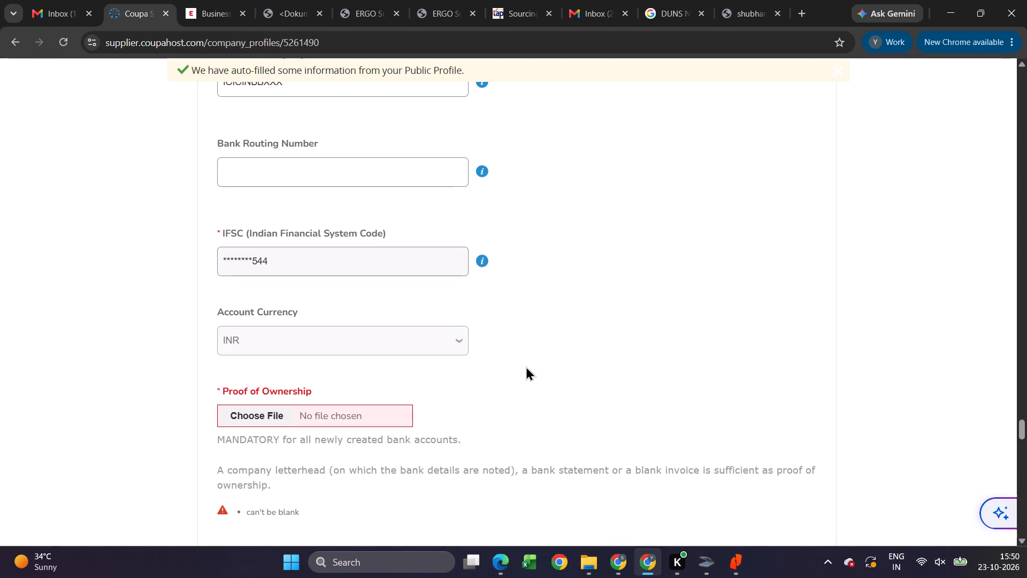
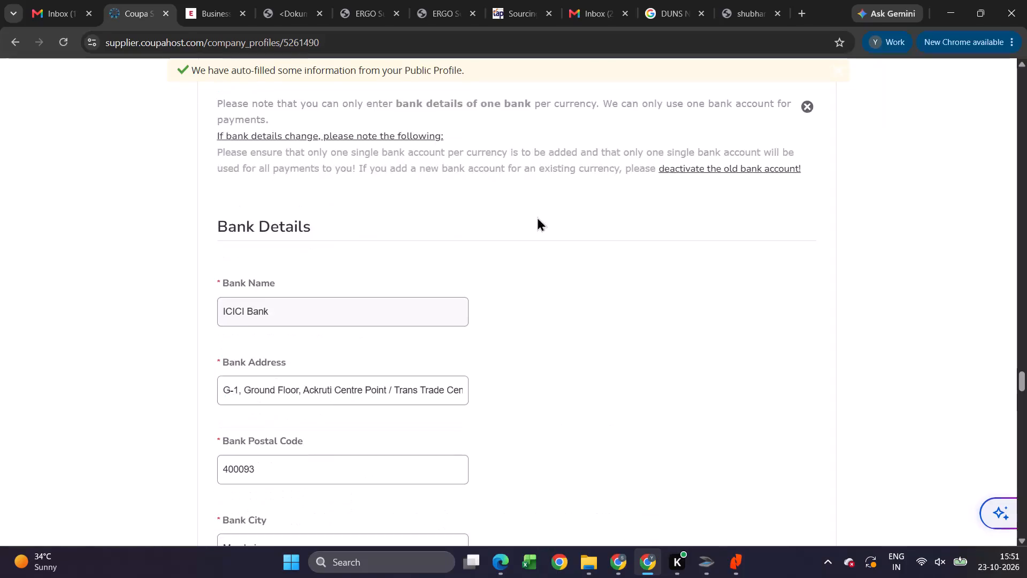
Set the Country/Region of both the Primary Phone and the Mobile Phone to India.
{"action": "scroll", "coordinate": [544, 253], "scroll_direction": "up", "scroll_amount": 20}
{"action": "scroll", "coordinate": [544, 253], "scroll_direction": "up", "scroll_amount": 20}
{"action": "scroll", "coordinate": [544, 253], "scroll_direction": "up", "scroll_amount": 2}
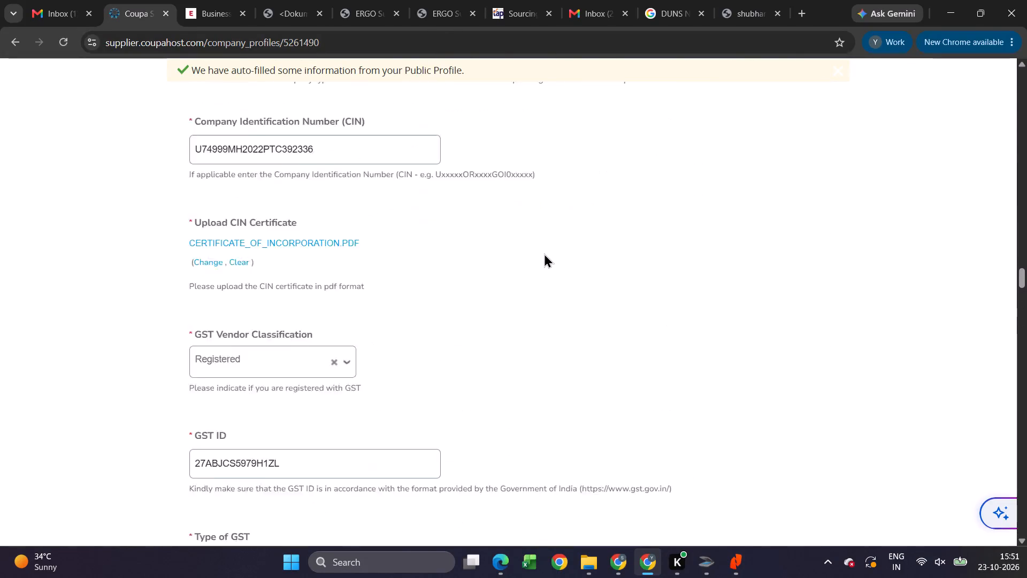
{"action": "scroll", "coordinate": [544, 253], "scroll_direction": "up", "scroll_amount": 20}
{"action": "scroll", "coordinate": [544, 253], "scroll_direction": "up", "scroll_amount": 18}
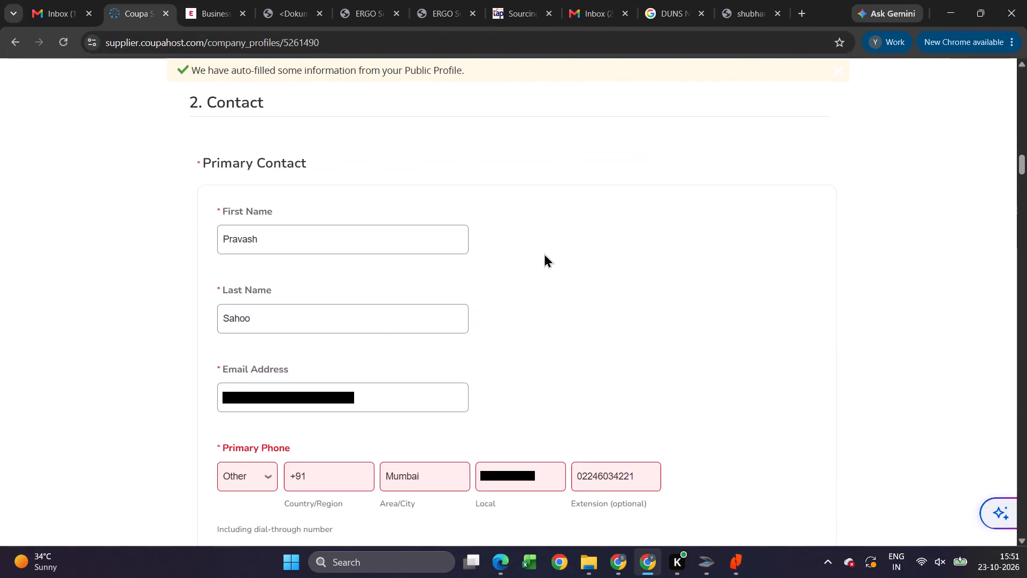
{"action": "scroll", "coordinate": [544, 253], "scroll_direction": "down", "scroll_amount": 4}
{"action": "left_click", "coordinate": [244, 356]}
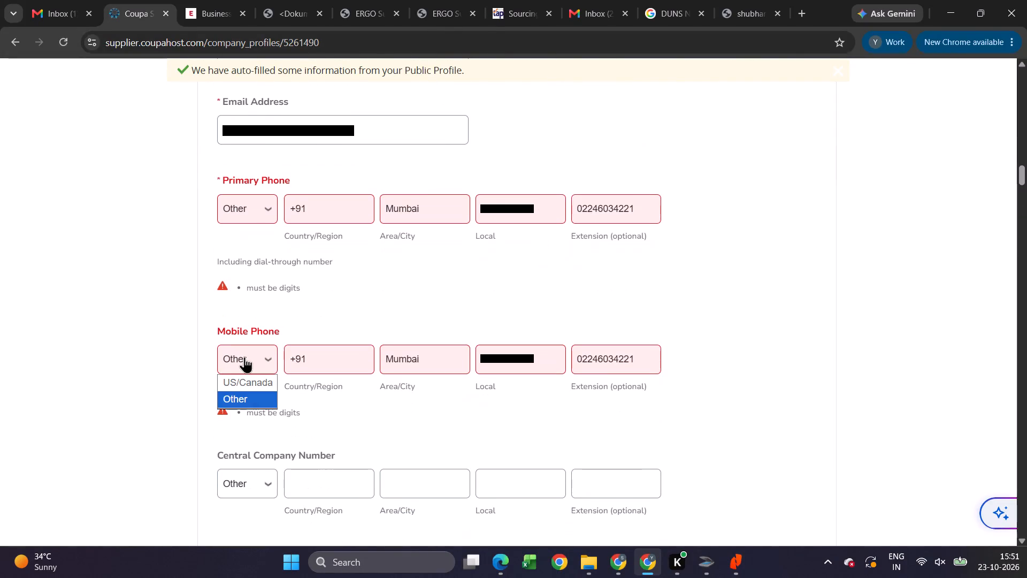
{"action": "left_click", "coordinate": [244, 356]}
{"action": "double_click", "coordinate": [266, 204]}
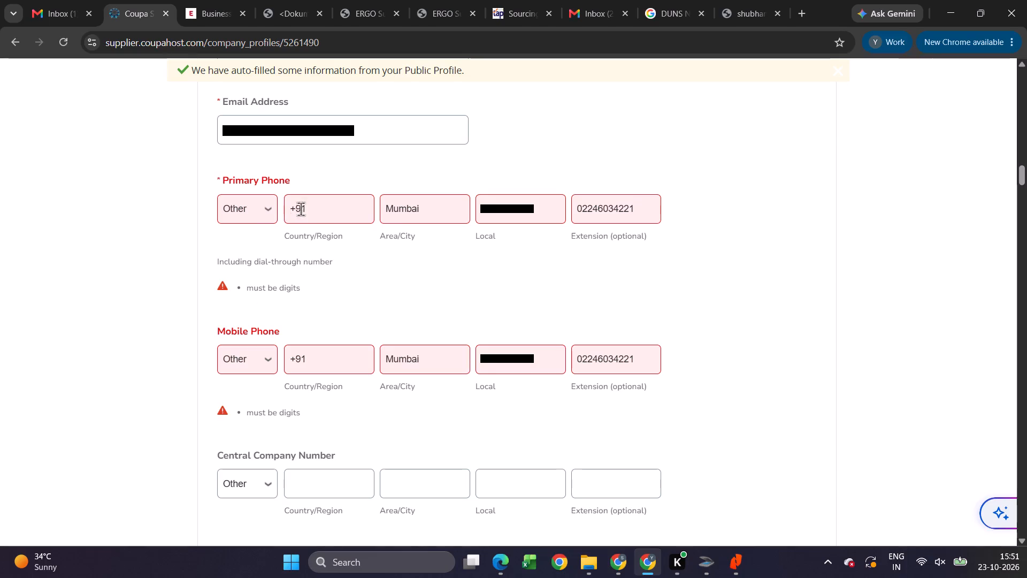
{"action": "left_click_drag", "start_coordinate": [328, 209], "coordinate": [122, 203]}
{"action": "type", "text": "IIndia"}
{"action": "left_click", "coordinate": [294, 209]}
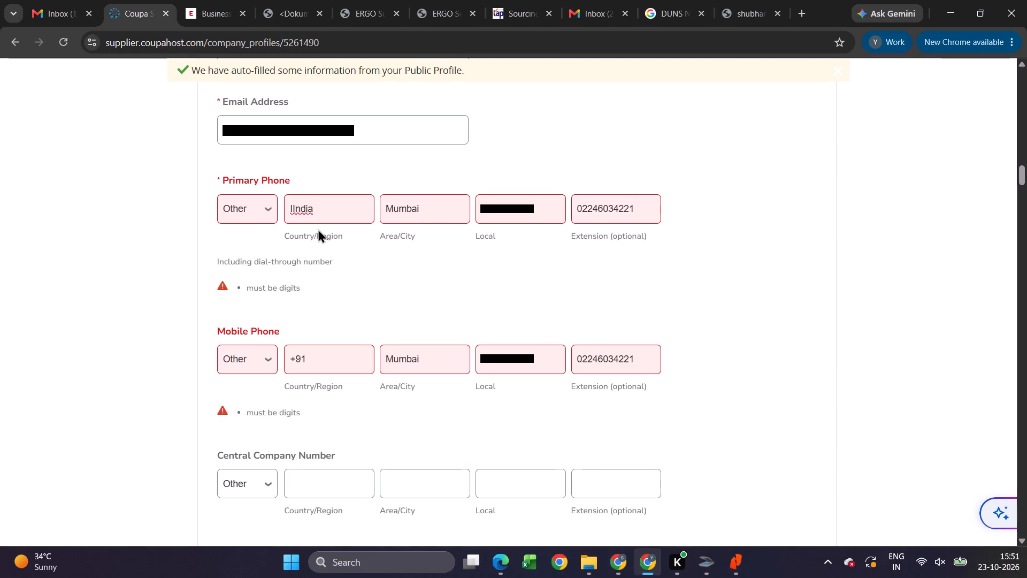
{"action": "key", "text": "BackSpace"}
{"action": "left_click_drag", "start_coordinate": [324, 369], "coordinate": [187, 378]}
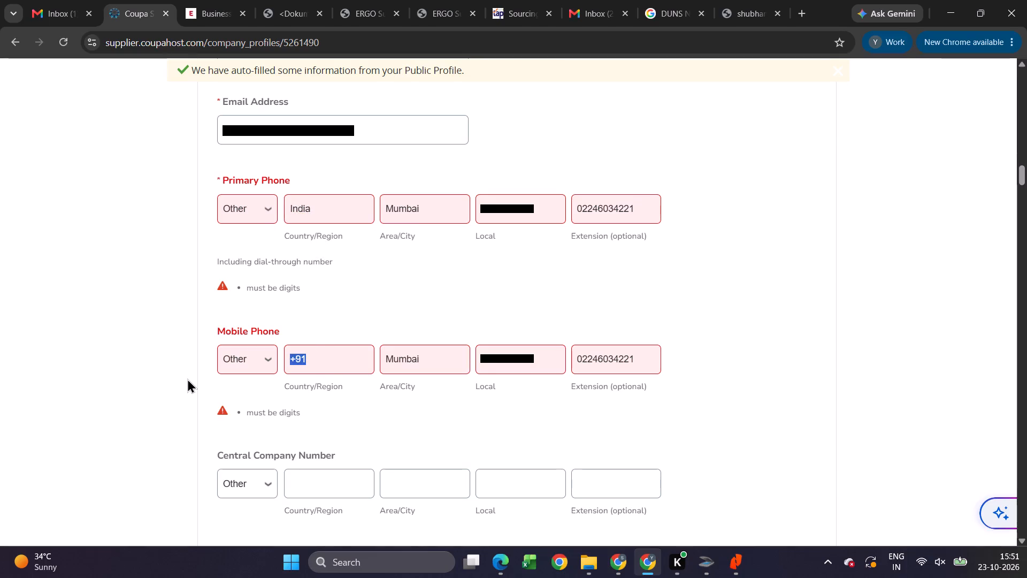
{"action": "type", "text": "India"}
{"action": "left_click", "coordinate": [381, 307]}
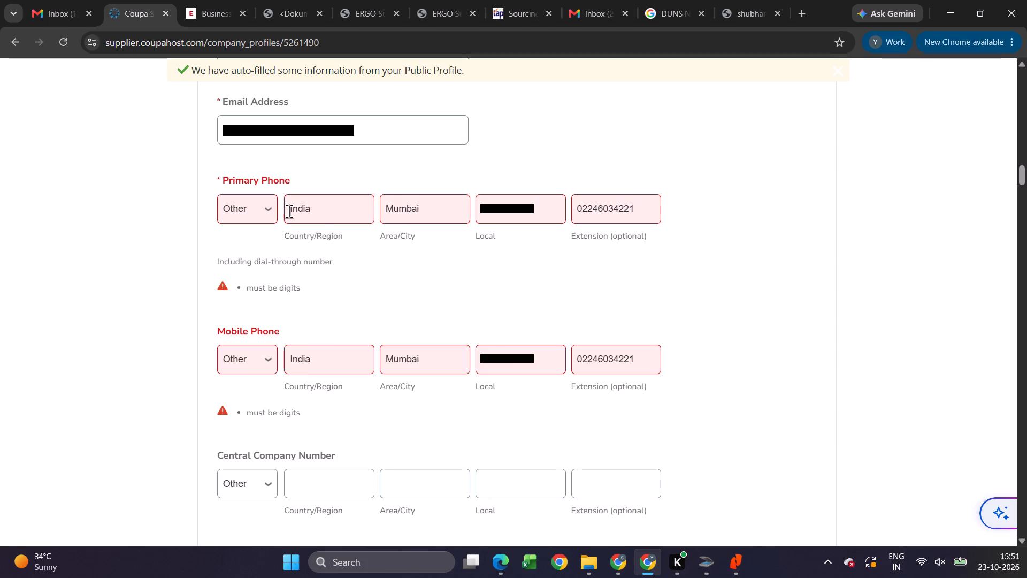
{"action": "left_click", "coordinate": [565, 265]}
Clear the optional extensions of the Mobile Phone and the Primary Phone.
{"action": "left_click_drag", "start_coordinate": [652, 359], "coordinate": [540, 361]}
{"action": "key", "text": "BackSpace"}
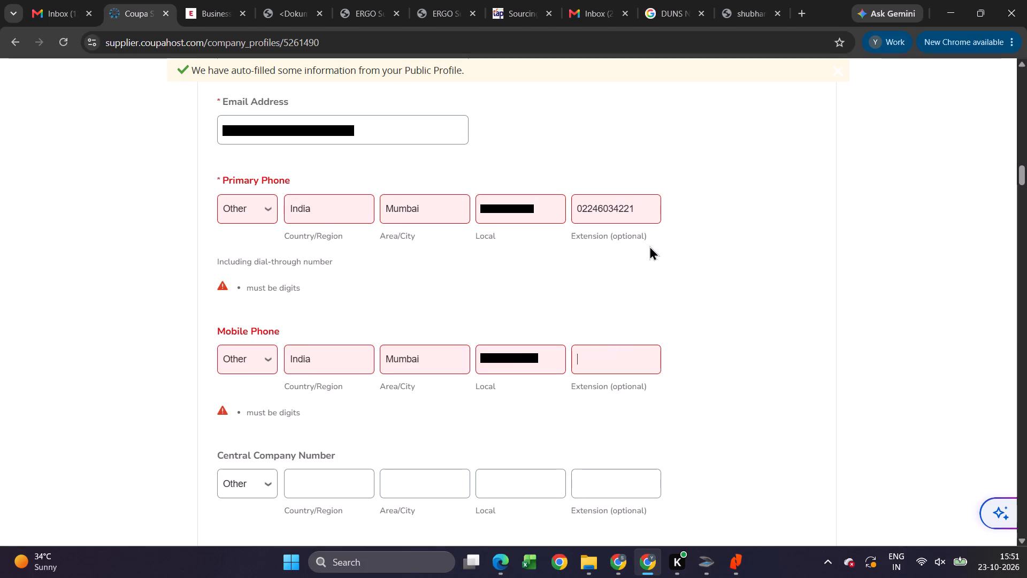
{"action": "left_click_drag", "start_coordinate": [648, 211], "coordinate": [539, 210]}
{"action": "key", "text": "BackSpace"}
{"action": "left_click", "coordinate": [553, 269]}
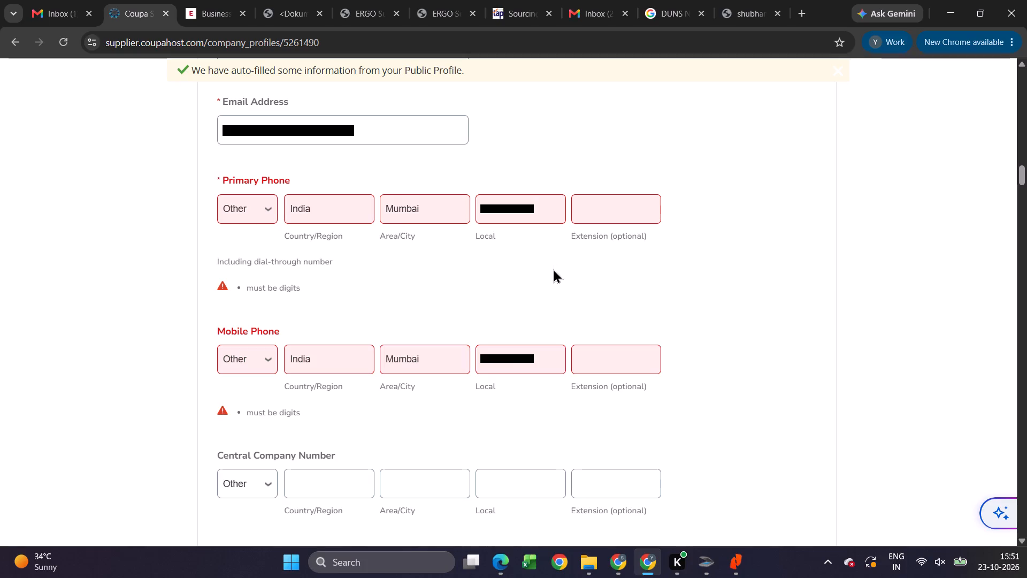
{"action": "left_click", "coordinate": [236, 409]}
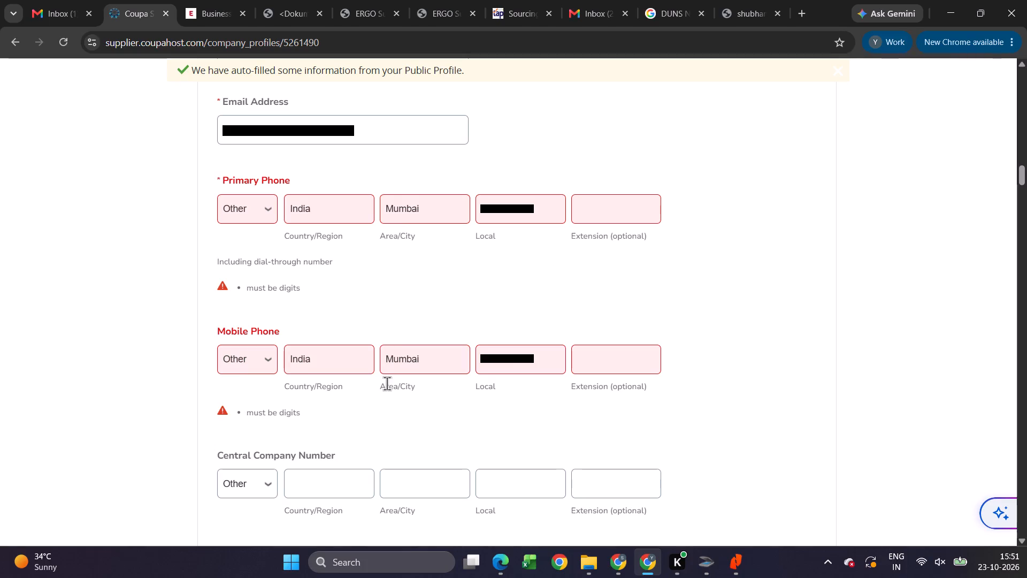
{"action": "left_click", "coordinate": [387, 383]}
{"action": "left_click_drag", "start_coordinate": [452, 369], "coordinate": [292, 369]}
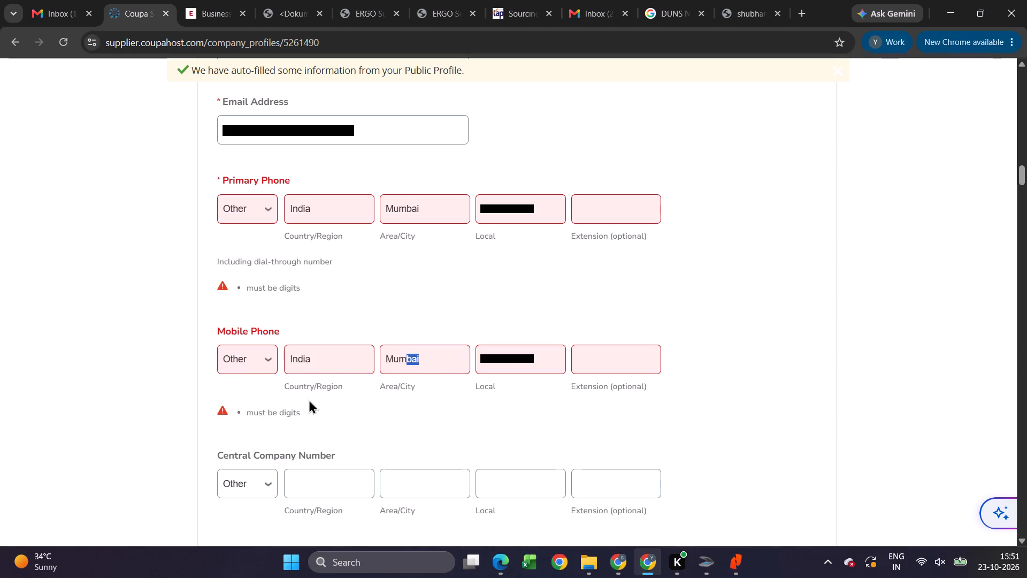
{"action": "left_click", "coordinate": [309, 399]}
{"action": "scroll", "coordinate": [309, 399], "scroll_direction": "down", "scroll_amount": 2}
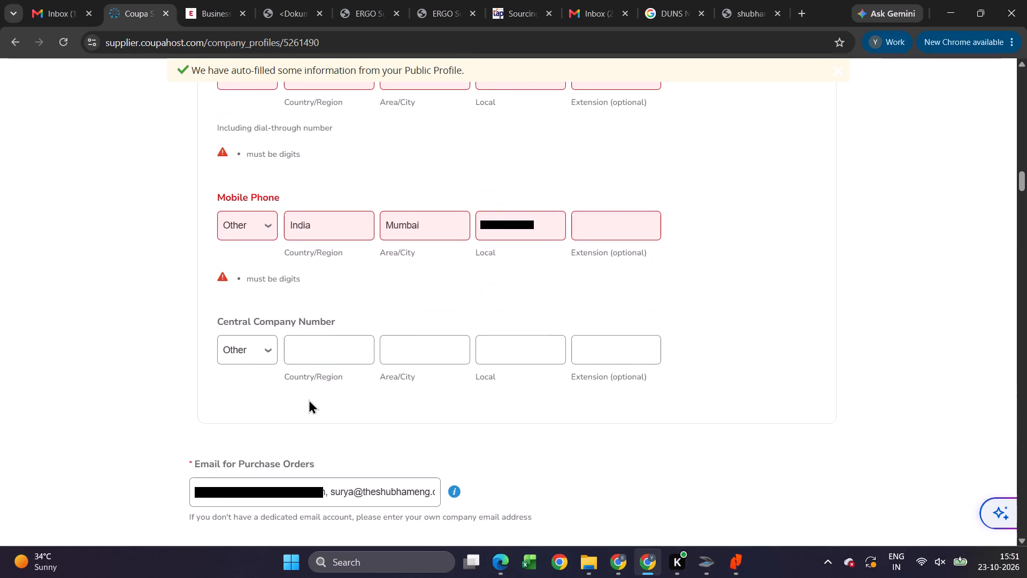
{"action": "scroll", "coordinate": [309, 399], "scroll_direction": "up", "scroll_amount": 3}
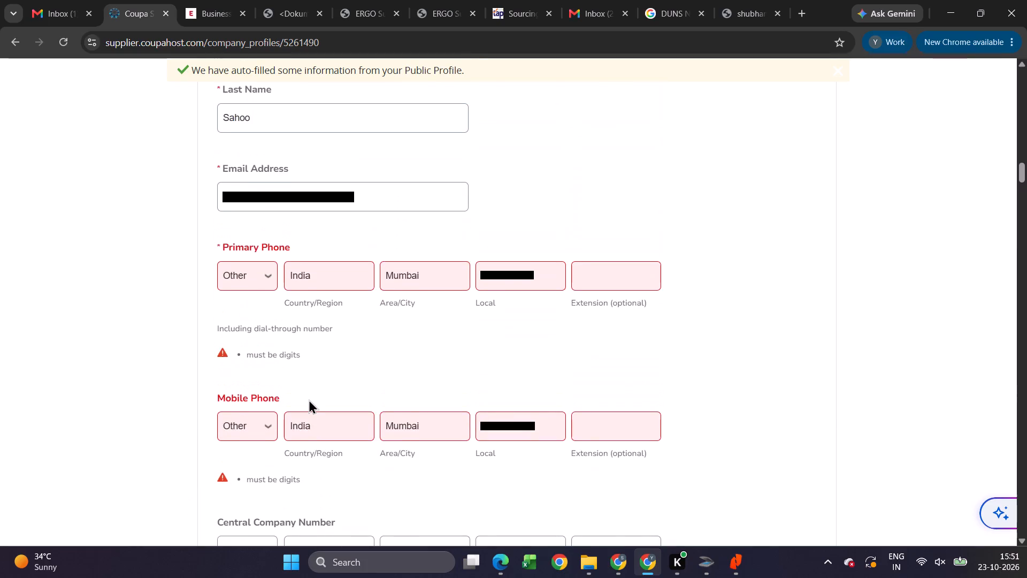
Add the prefix +91 to the local number of the Primary Phone.
{"action": "scroll", "coordinate": [309, 399], "scroll_direction": "down", "scroll_amount": 1}
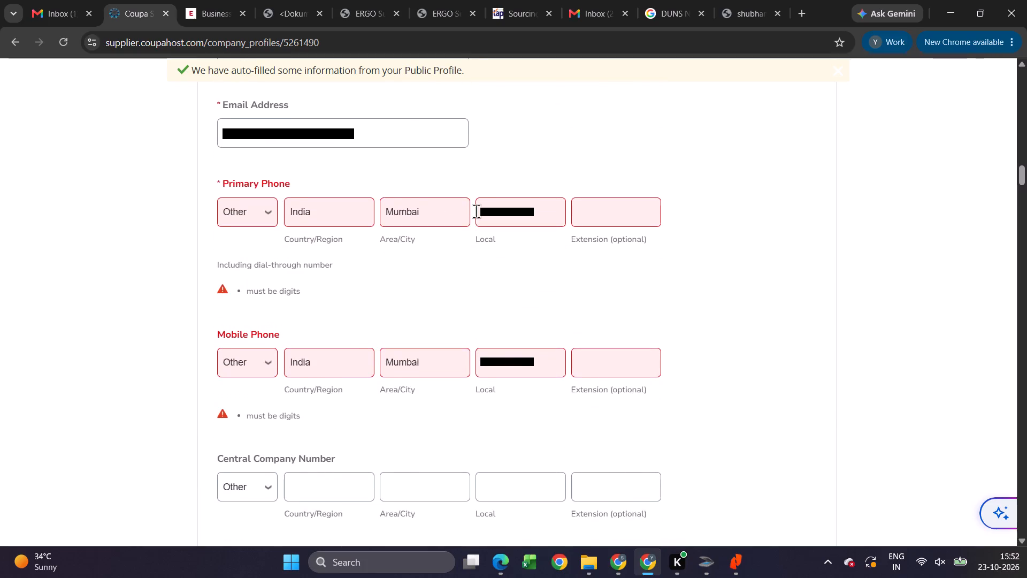
{"action": "left_click", "coordinate": [476, 211]}
{"action": "type", "text": "+91"}
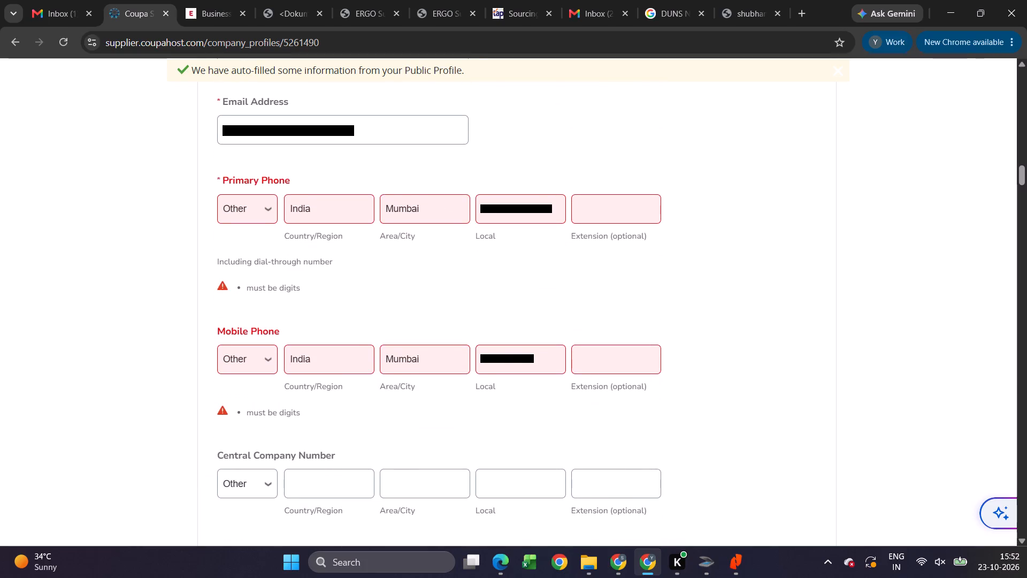
{"action": "left_click", "coordinate": [691, 261]}
{"action": "left_click", "coordinate": [567, 211]}
{"action": "left_click", "coordinate": [555, 209]}
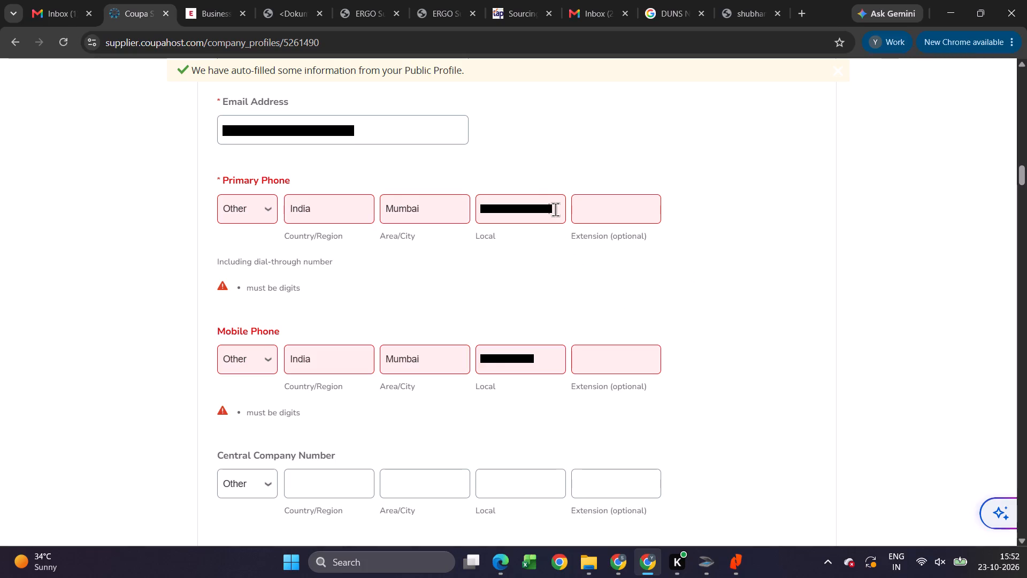
{"action": "key", "text": "Return"}
{"action": "left_click", "coordinate": [501, 282]}
Refill the Primary Phone's Country/Region with the saved entry india.
{"action": "left_click", "coordinate": [438, 224]}
{"action": "left_click", "coordinate": [439, 218]}
{"action": "left_click", "coordinate": [361, 216]}
{"action": "left_click", "coordinate": [368, 246]}
{"action": "left_click", "coordinate": [380, 302]}
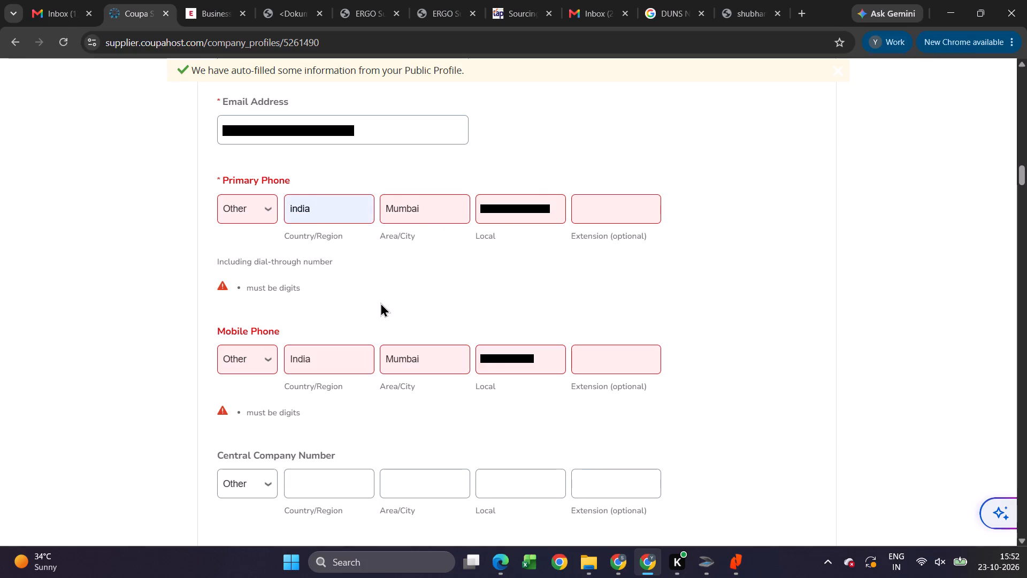
Examine the validation messages on the two phone fields and the form sections around the primary contact.
{"action": "left_click", "coordinate": [586, 214]}
{"action": "double_click", "coordinate": [224, 409]}
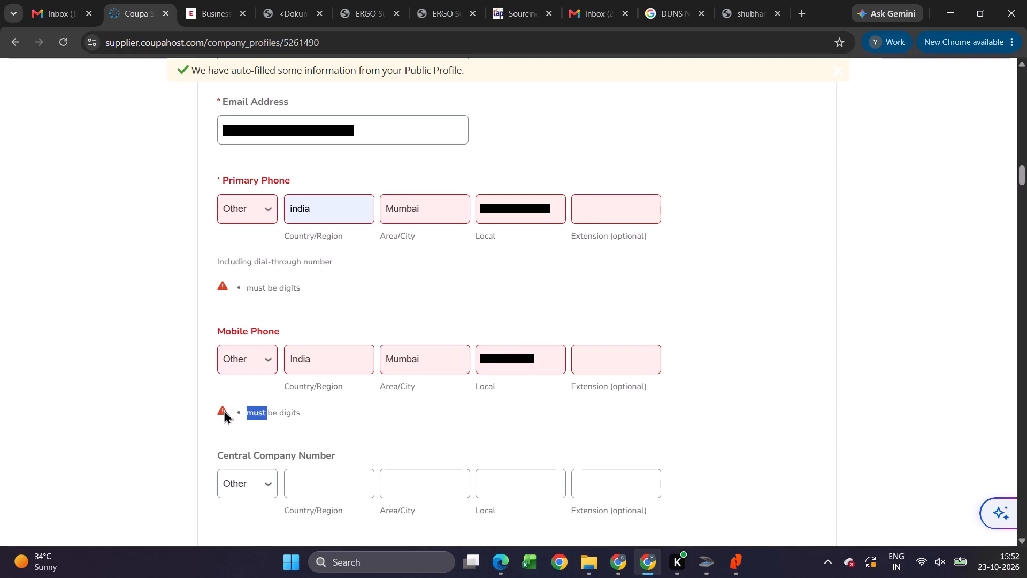
{"action": "left_click", "coordinate": [224, 409]}
{"action": "scroll", "coordinate": [246, 402], "scroll_direction": "down", "scroll_amount": 4}
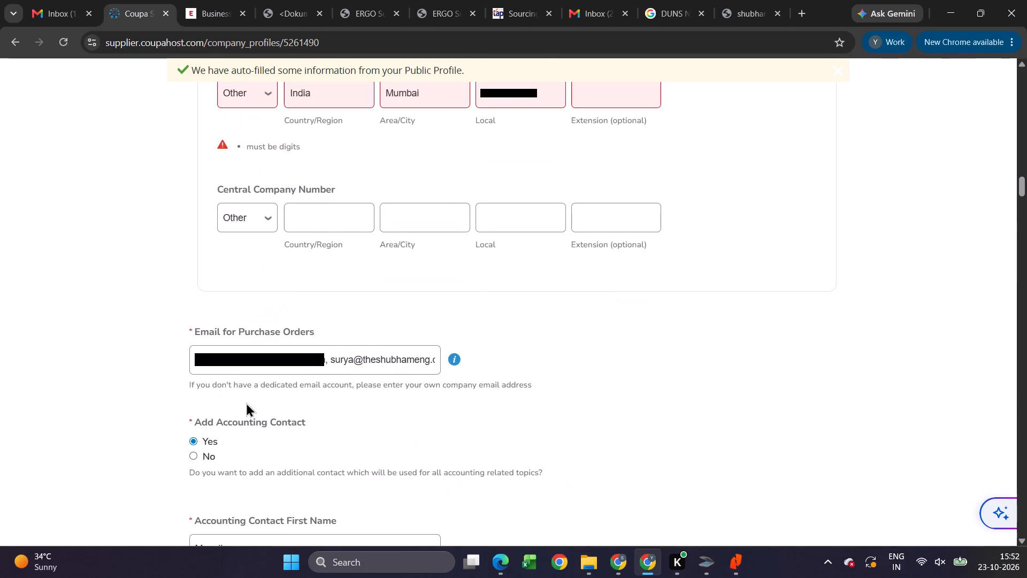
{"action": "scroll", "coordinate": [246, 402], "scroll_direction": "up", "scroll_amount": 13}
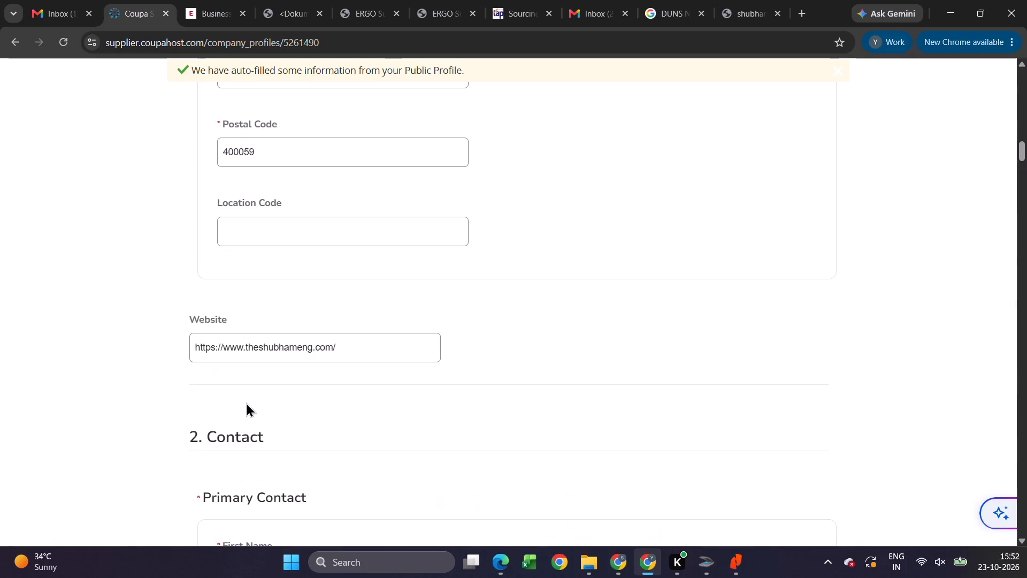
{"action": "scroll", "coordinate": [246, 402], "scroll_direction": "up", "scroll_amount": 20}
{"action": "scroll", "coordinate": [246, 402], "scroll_direction": "up", "scroll_amount": 2}
{"action": "middle_click_drag", "start_coordinate": [306, 303], "coordinate": [306, 442]}
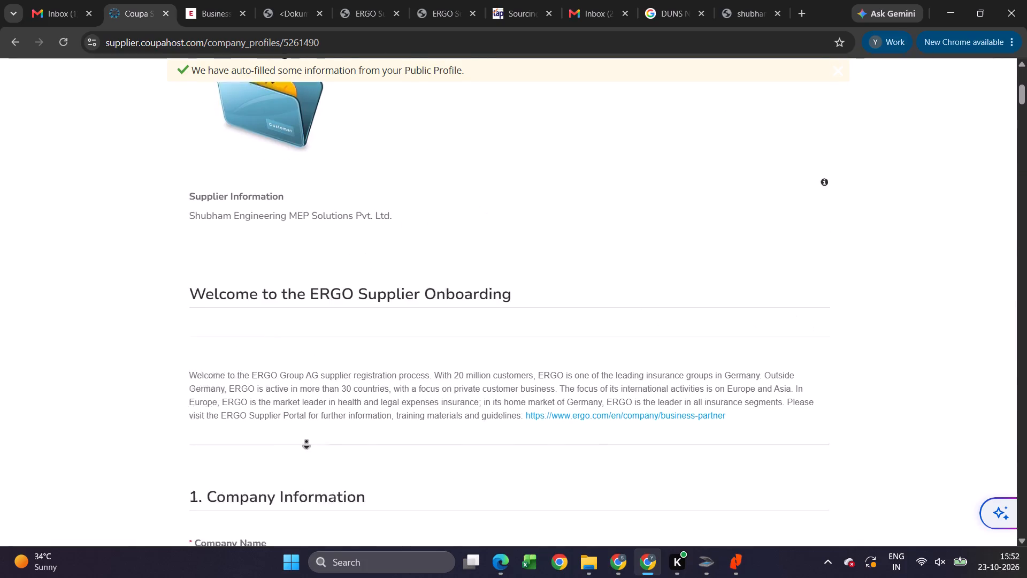
{"action": "middle_click_drag", "start_coordinate": [306, 442], "coordinate": [306, 444]}
{"action": "scroll", "coordinate": [306, 444], "scroll_direction": "down", "scroll_amount": 20}
{"action": "scroll", "coordinate": [306, 444], "scroll_direction": "up", "scroll_amount": 5}
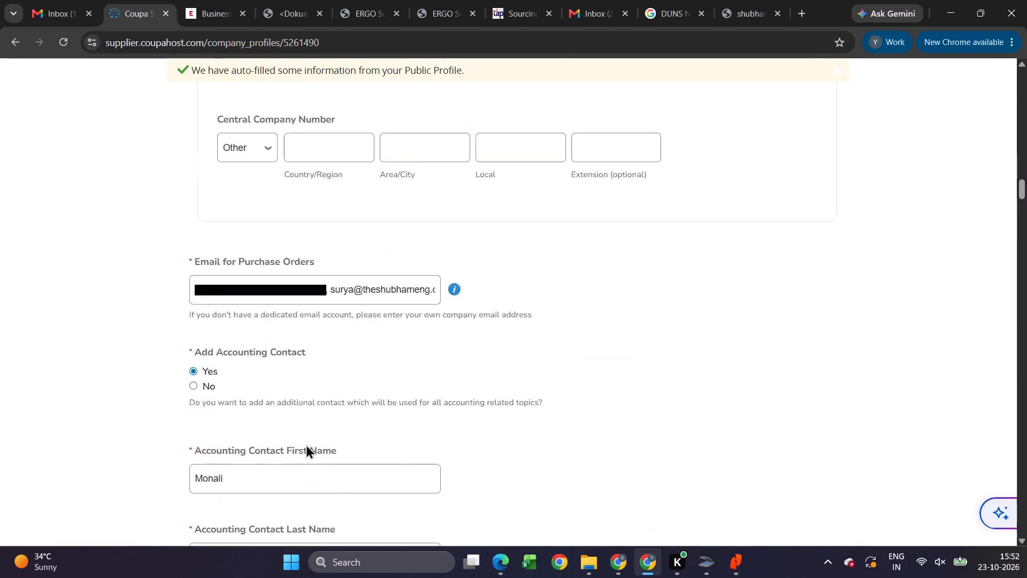
{"action": "scroll", "coordinate": [306, 444], "scroll_direction": "up", "scroll_amount": 3}
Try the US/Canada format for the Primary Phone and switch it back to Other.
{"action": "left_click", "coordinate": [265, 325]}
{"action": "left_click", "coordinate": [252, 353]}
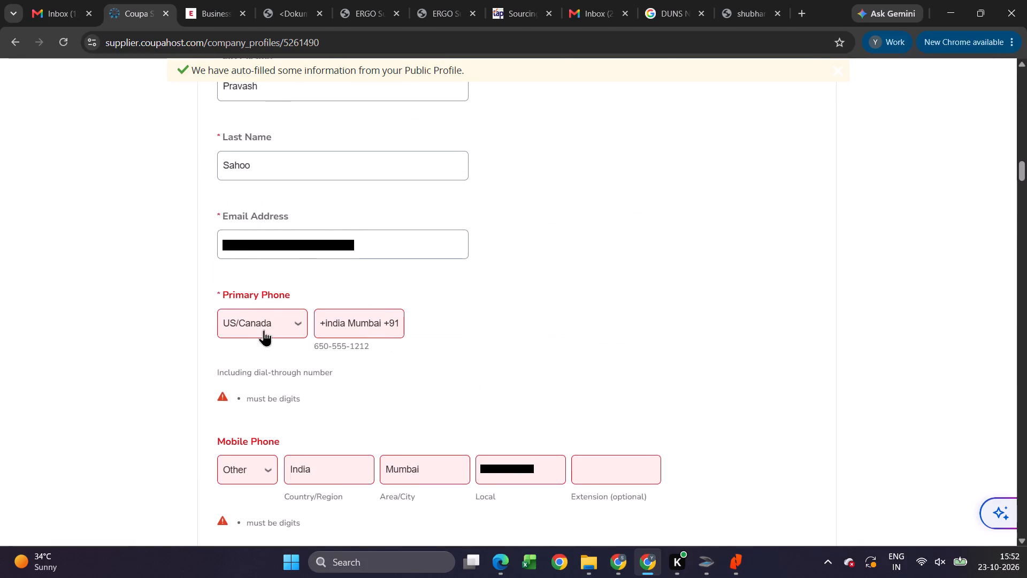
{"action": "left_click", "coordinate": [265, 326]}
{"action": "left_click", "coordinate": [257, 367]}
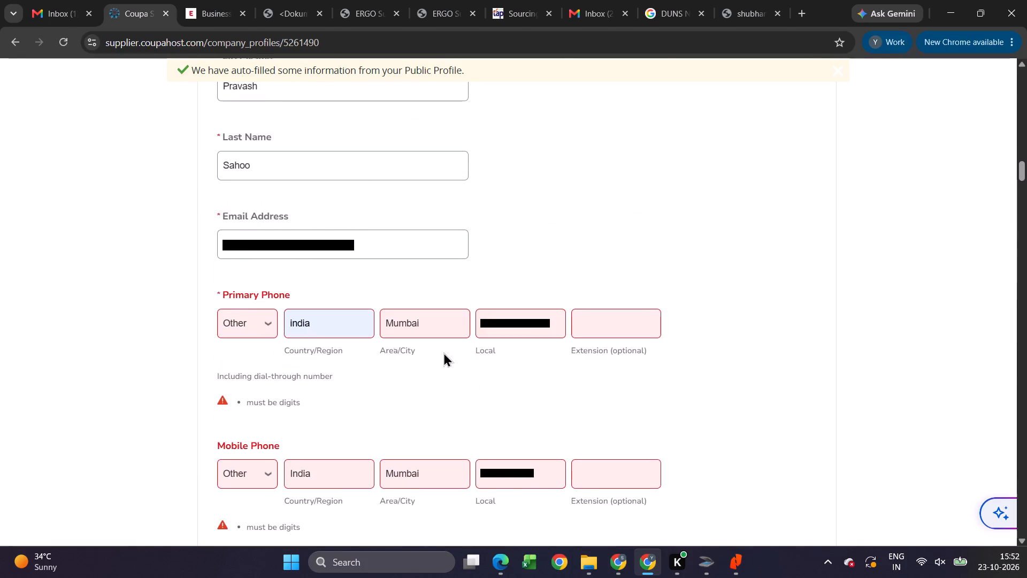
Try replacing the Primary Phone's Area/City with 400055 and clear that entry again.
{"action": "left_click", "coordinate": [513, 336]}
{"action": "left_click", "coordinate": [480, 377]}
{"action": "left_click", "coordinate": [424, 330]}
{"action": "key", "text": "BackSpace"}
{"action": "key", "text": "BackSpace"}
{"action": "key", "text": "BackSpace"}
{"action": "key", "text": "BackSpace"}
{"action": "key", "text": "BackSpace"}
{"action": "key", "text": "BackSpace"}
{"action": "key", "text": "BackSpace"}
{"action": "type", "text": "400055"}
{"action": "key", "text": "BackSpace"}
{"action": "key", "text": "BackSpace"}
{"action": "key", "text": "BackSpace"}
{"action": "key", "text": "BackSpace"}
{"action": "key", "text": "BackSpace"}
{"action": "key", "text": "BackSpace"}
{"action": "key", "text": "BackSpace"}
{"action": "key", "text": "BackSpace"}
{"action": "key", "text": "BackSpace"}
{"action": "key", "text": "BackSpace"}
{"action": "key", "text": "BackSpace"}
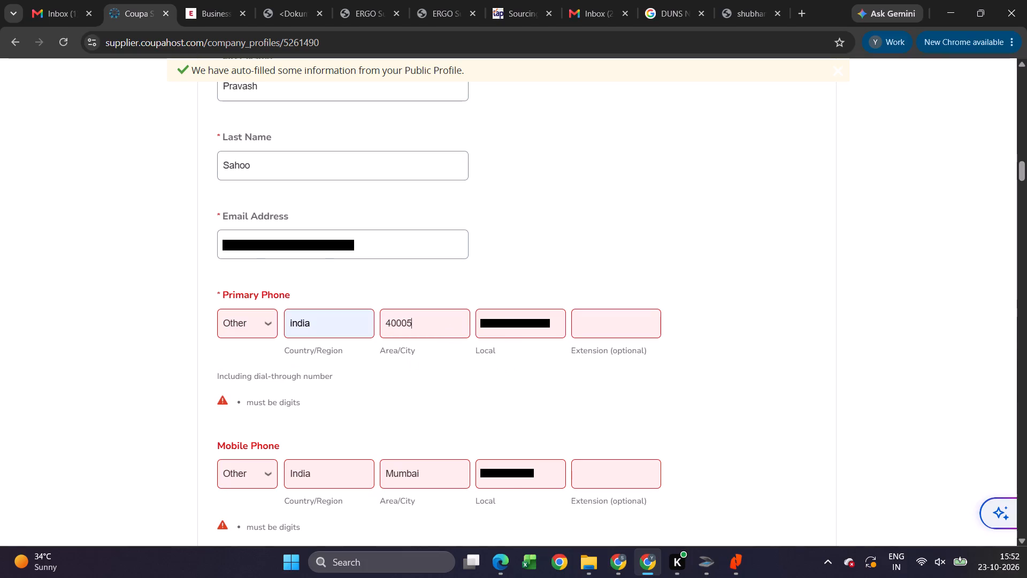
Fill the Primary Phone's Area/City with the saved entry Mumbai.
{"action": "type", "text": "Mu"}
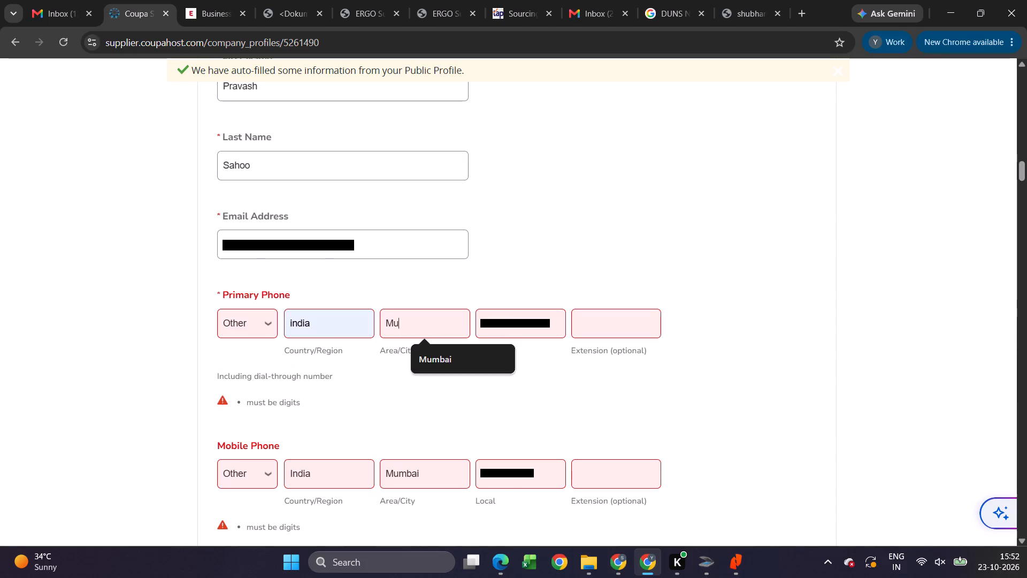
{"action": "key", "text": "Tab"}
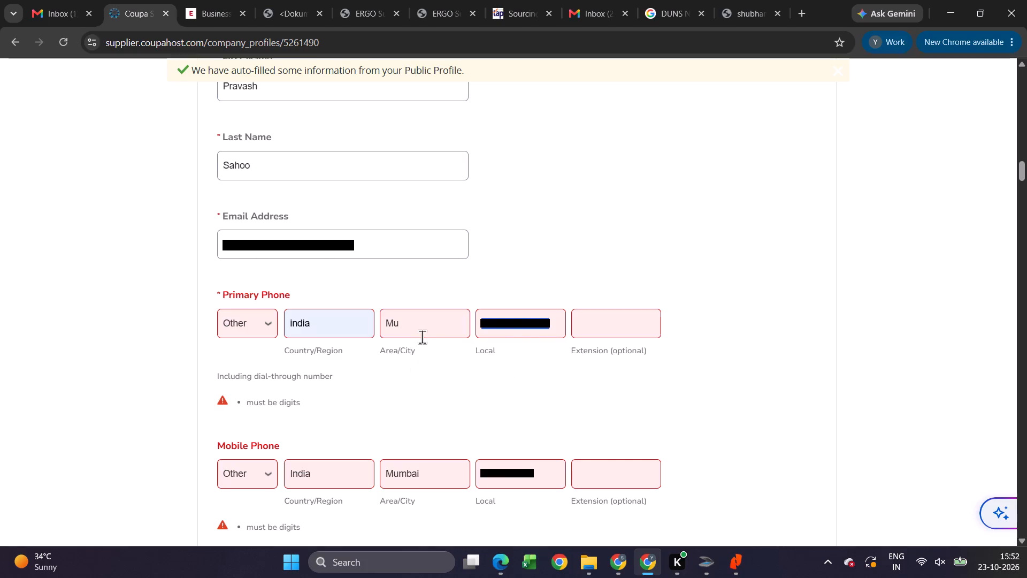
{"action": "left_click", "coordinate": [422, 337]}
{"action": "left_click", "coordinate": [464, 361]}
Retype the last digit of the Primary Phone's Local number.
{"action": "left_click", "coordinate": [538, 322]}
{"action": "left_click", "coordinate": [558, 322]}
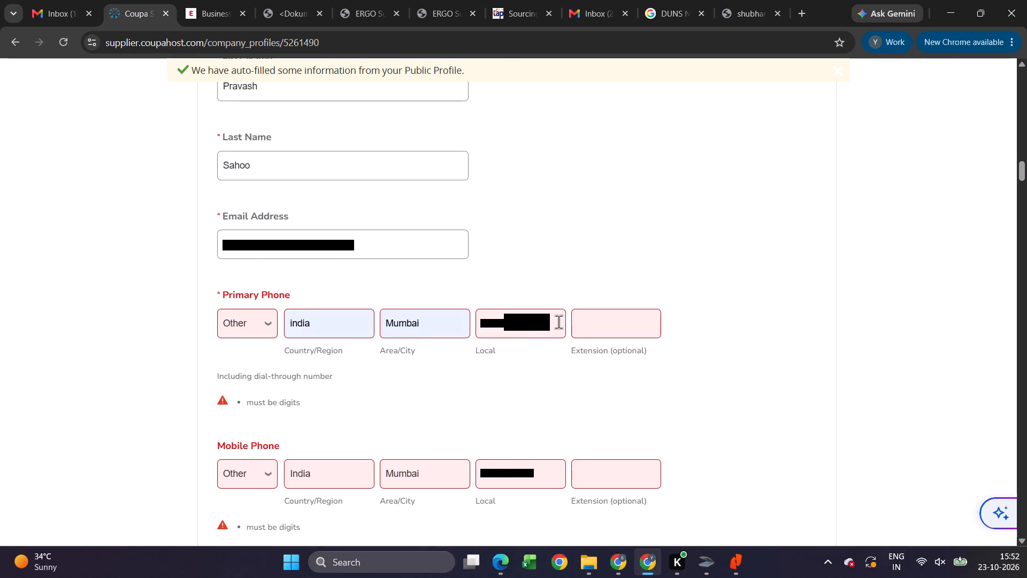
{"action": "key", "text": "BackSpace"}
{"action": "key", "text": "3"}
{"action": "key", "text": "Return"}
{"action": "left_click", "coordinate": [604, 387]}
Set the Central Company Number's format to US/Canada.
{"action": "scroll", "coordinate": [604, 387], "scroll_direction": "down", "scroll_amount": 4}
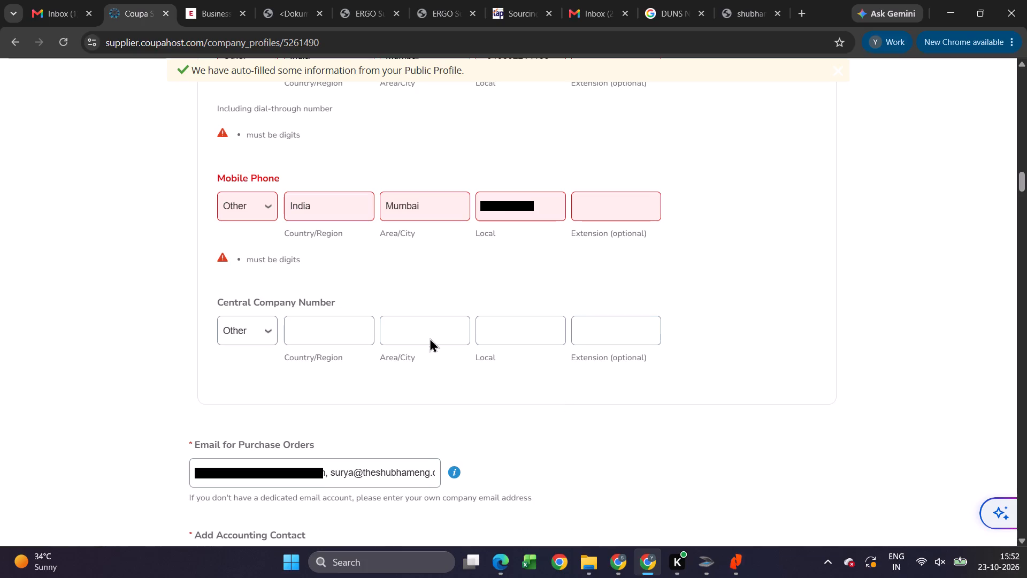
{"action": "left_click", "coordinate": [247, 212]}
{"action": "left_click", "coordinate": [236, 313]}
{"action": "left_click", "coordinate": [239, 325]}
{"action": "left_click", "coordinate": [253, 351]}
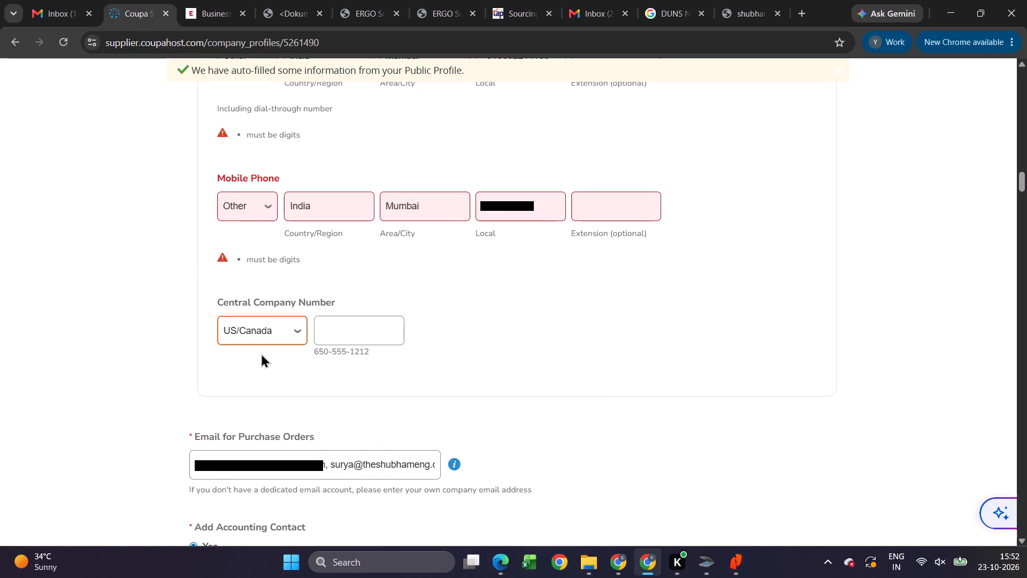
{"action": "left_click", "coordinate": [333, 365]}
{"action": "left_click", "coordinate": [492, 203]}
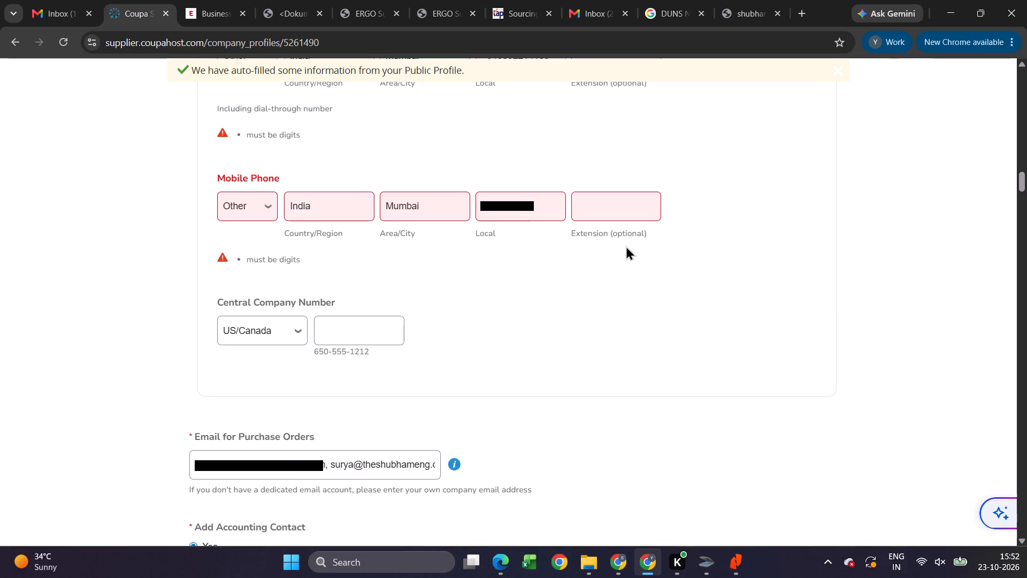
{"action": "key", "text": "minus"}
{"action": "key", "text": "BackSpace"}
Add the country code prefix +91 followed by a hyphen to the Mobile Phone's Local number.
{"action": "left_click", "coordinate": [481, 205]}
{"action": "type", "text": "+91+"}
{"action": "key", "text": "BackSpace"}
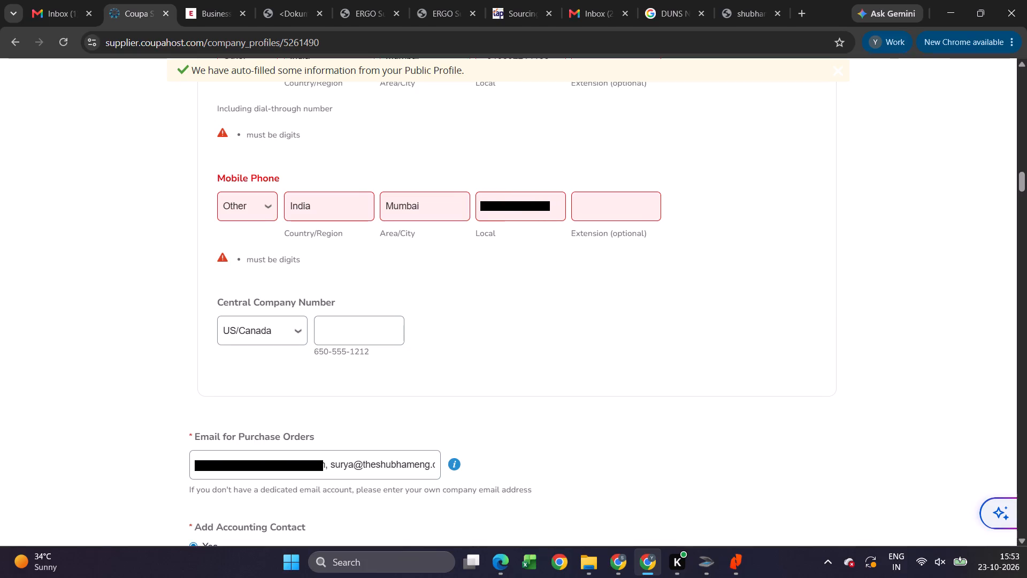
{"action": "key", "text": "minus"}
{"action": "left_click", "coordinate": [550, 258]}
Insert a hyphen after the country code in the Primary Phone's Local number.
{"action": "scroll", "coordinate": [550, 258], "scroll_direction": "up", "scroll_amount": 3}
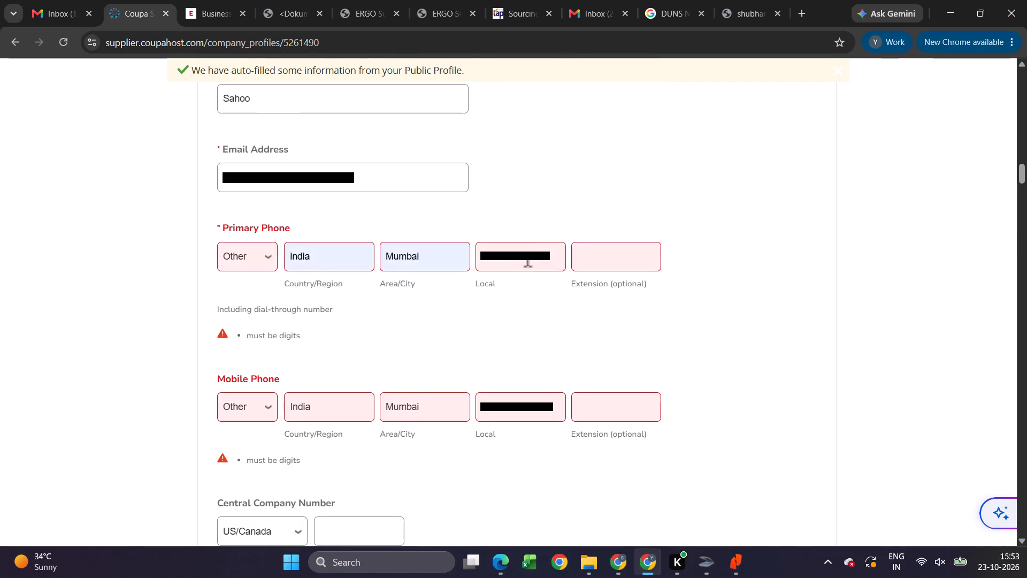
{"action": "left_click", "coordinate": [496, 257]}
{"action": "key", "text": "minus"}
{"action": "left_click", "coordinate": [549, 429]}
Review the rest of the form, from the accounting contact through company and bank details, for other flagged fields.
{"action": "scroll", "coordinate": [501, 412], "scroll_direction": "down", "scroll_amount": 12}
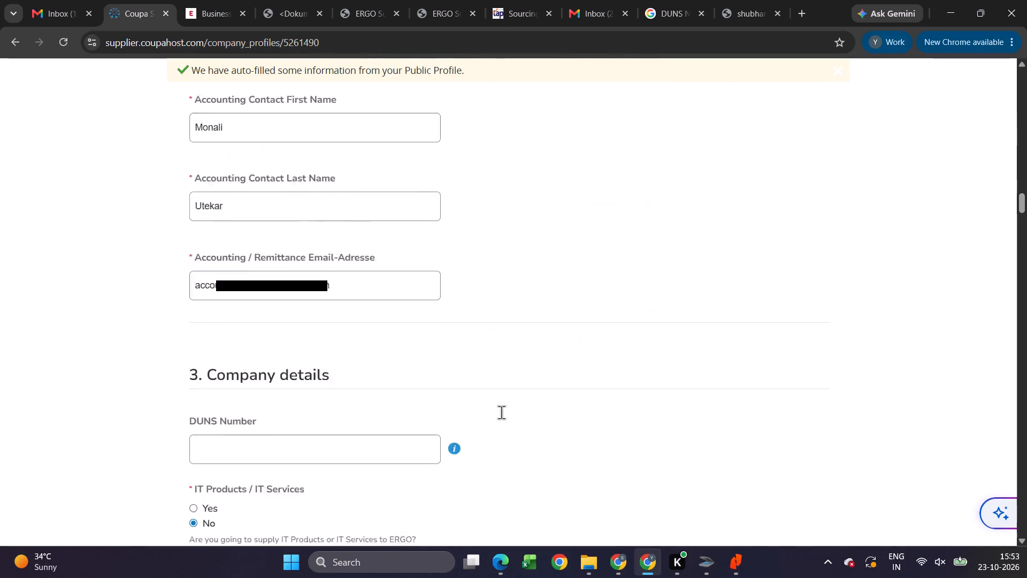
{"action": "scroll", "coordinate": [501, 412], "scroll_direction": "down", "scroll_amount": 16}
{"action": "scroll", "coordinate": [497, 330], "scroll_direction": "down", "scroll_amount": 13}
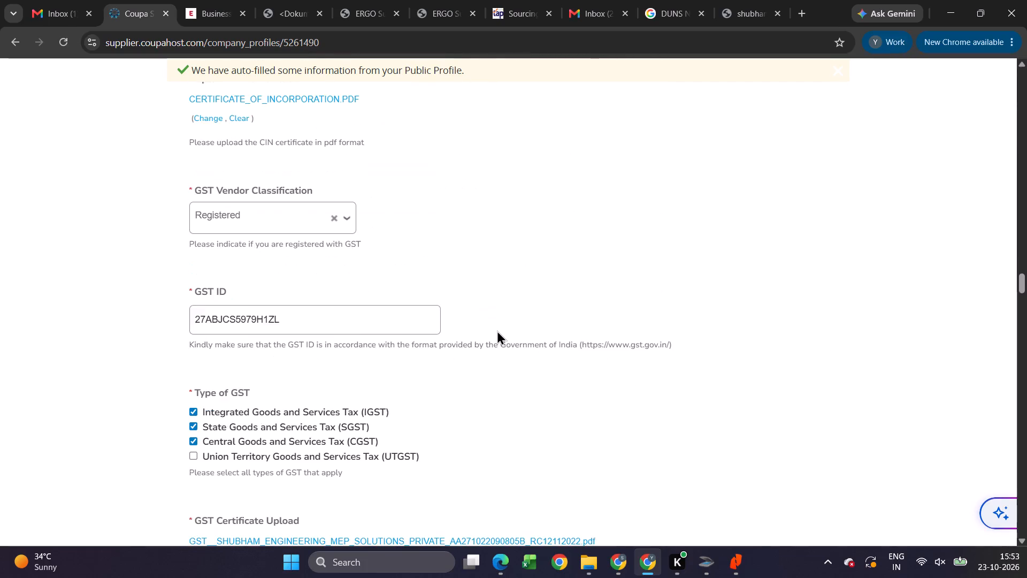
{"action": "scroll", "coordinate": [497, 330], "scroll_direction": "down", "scroll_amount": 17}
{"action": "scroll", "coordinate": [497, 330], "scroll_direction": "up", "scroll_amount": 1}
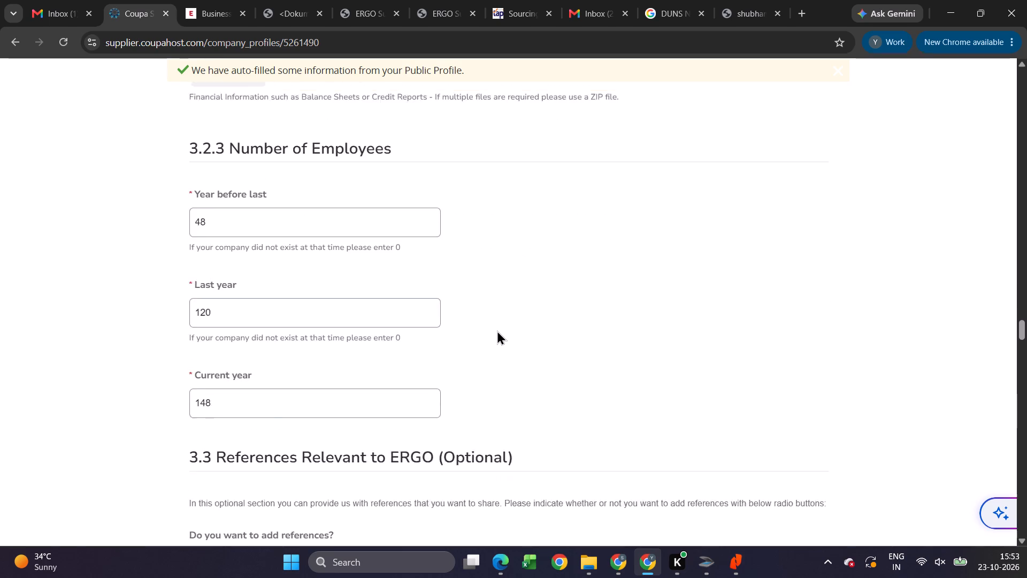
{"action": "scroll", "coordinate": [497, 330], "scroll_direction": "up", "scroll_amount": 2}
{"action": "scroll", "coordinate": [497, 330], "scroll_direction": "down", "scroll_amount": 6}
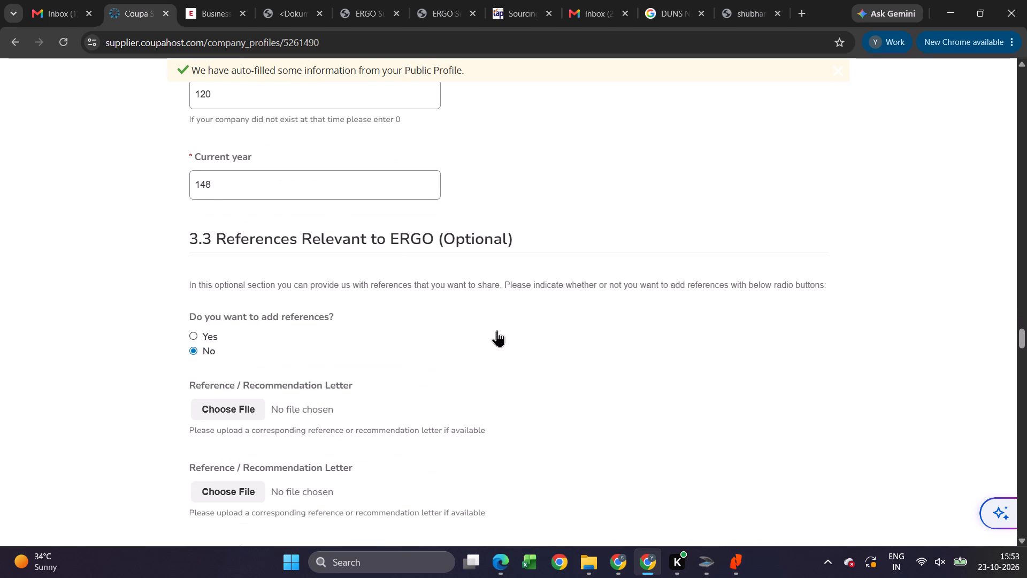
{"action": "scroll", "coordinate": [497, 330], "scroll_direction": "down", "scroll_amount": 14}
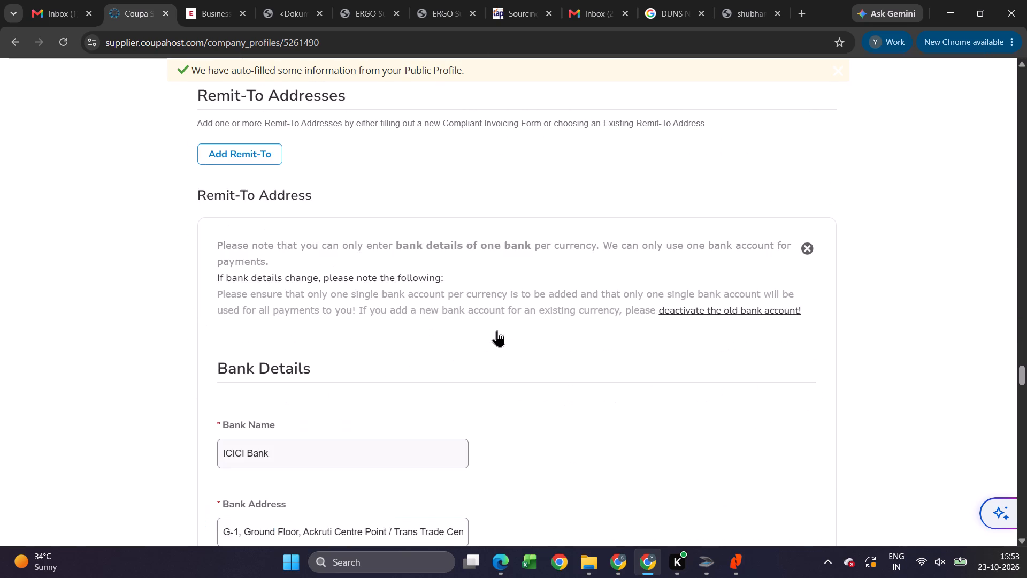
{"action": "scroll", "coordinate": [497, 330], "scroll_direction": "down", "scroll_amount": 18}
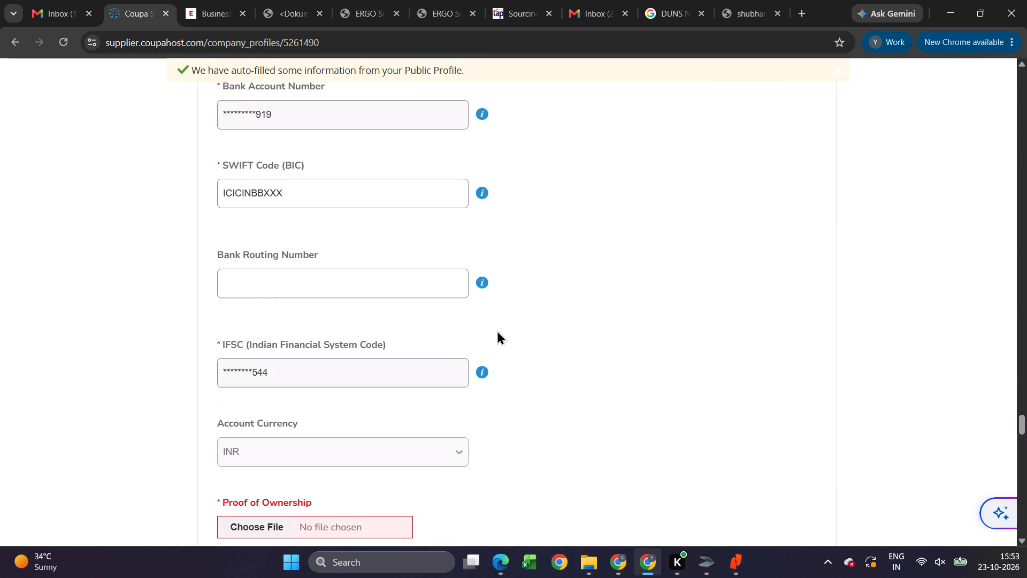
{"action": "scroll", "coordinate": [496, 330], "scroll_direction": "down", "scroll_amount": 5}
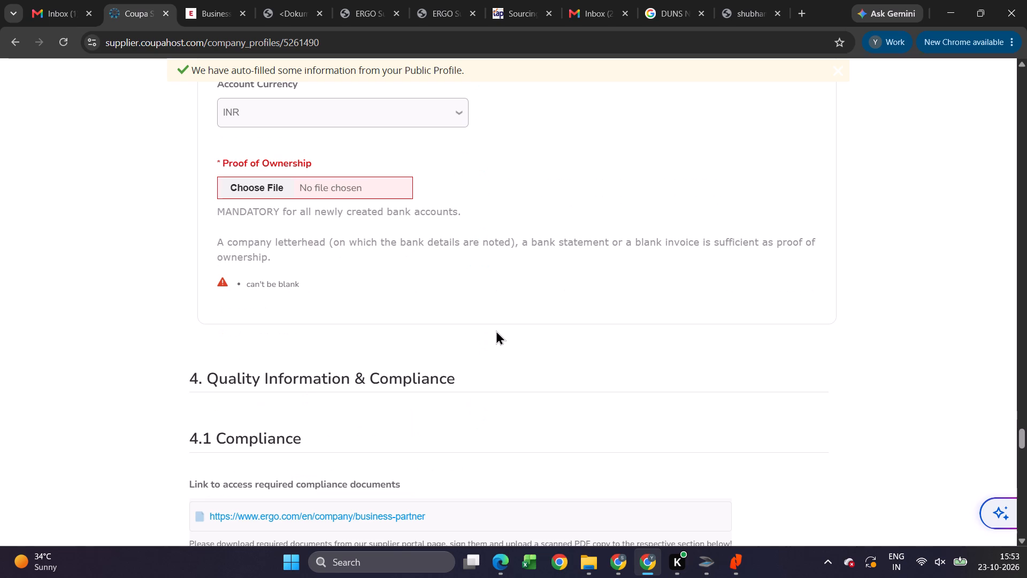
Search Google for the Proof of Ownership hint "a bank statement or a blank invoice is sufficient as proof of ownership.".
{"action": "left_click_drag", "start_coordinate": [522, 242], "coordinate": [543, 278]}
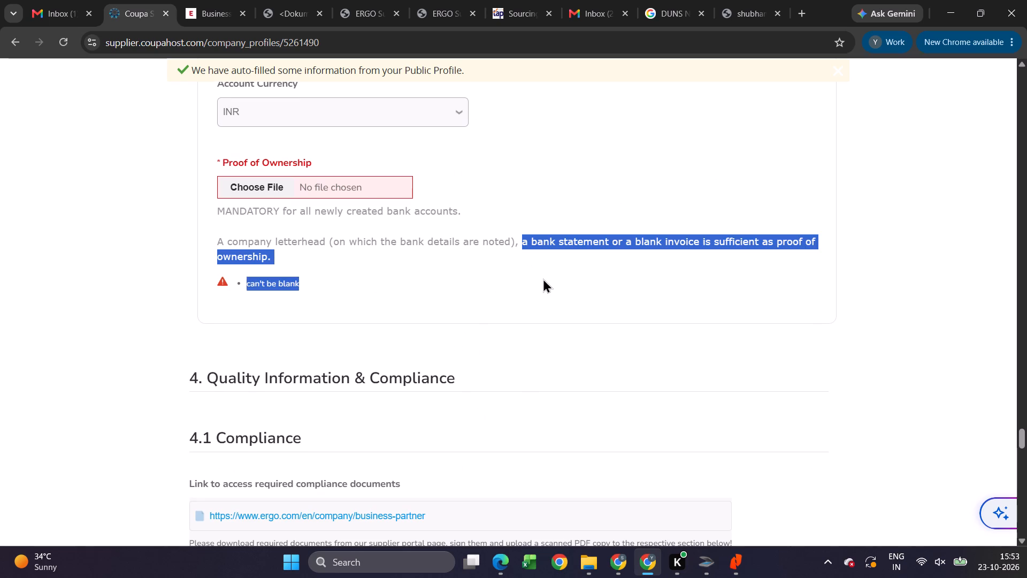
{"action": "left_click_drag", "start_coordinate": [543, 278], "coordinate": [550, 267]}
{"action": "key", "text": "ctrl+c"}
{"action": "left_click", "coordinate": [744, 0]}
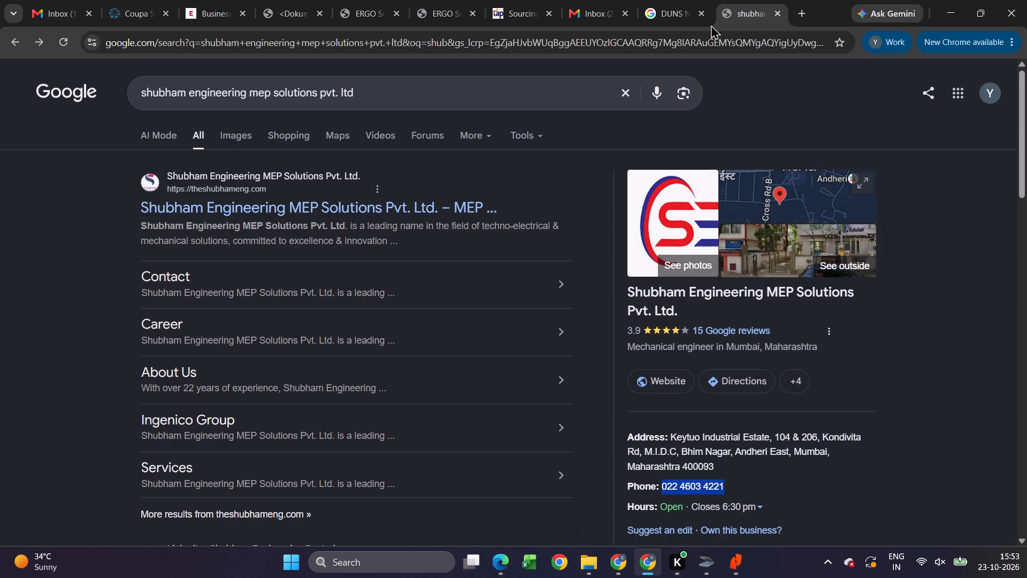
{"action": "left_click", "coordinate": [700, 40]}
{"action": "key", "text": "ctrl+v"}
{"action": "key", "text": "Return"}
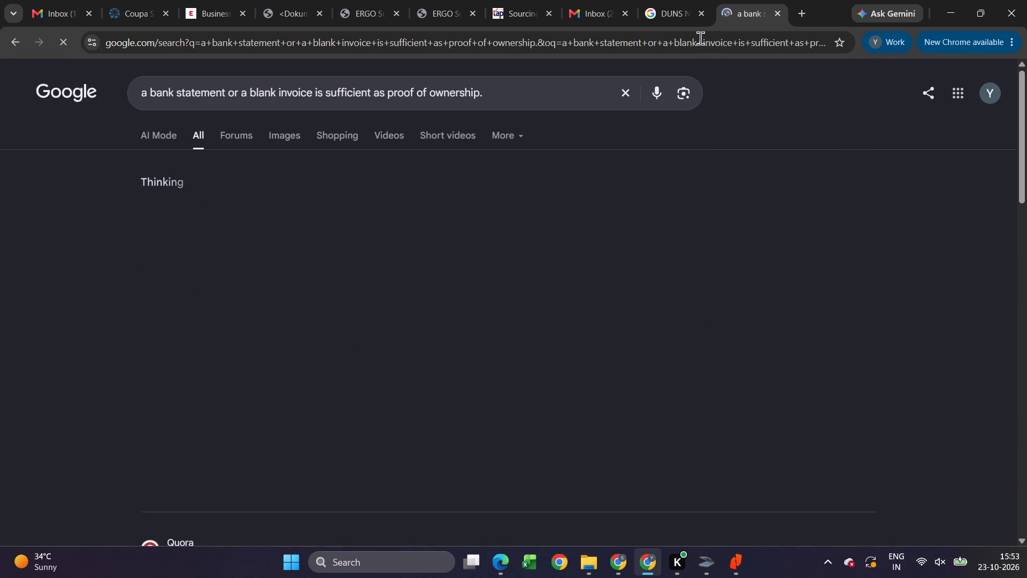
Read the full AI overview on what counts as proof of ownership and return to the form's Proof of Ownership field.
{"action": "scroll", "coordinate": [423, 261], "scroll_direction": "down", "scroll_amount": 1}
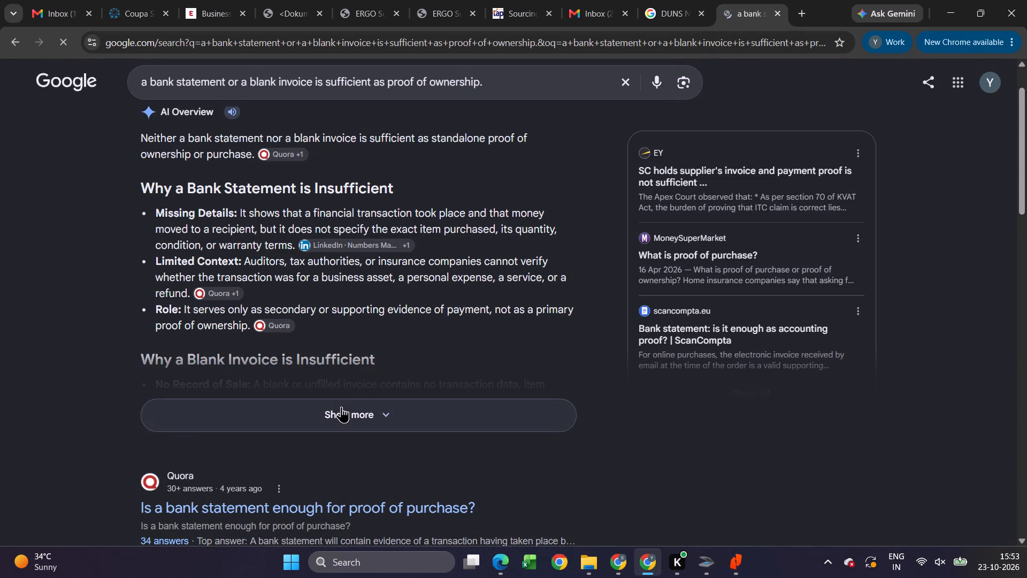
{"action": "left_click", "coordinate": [341, 406]}
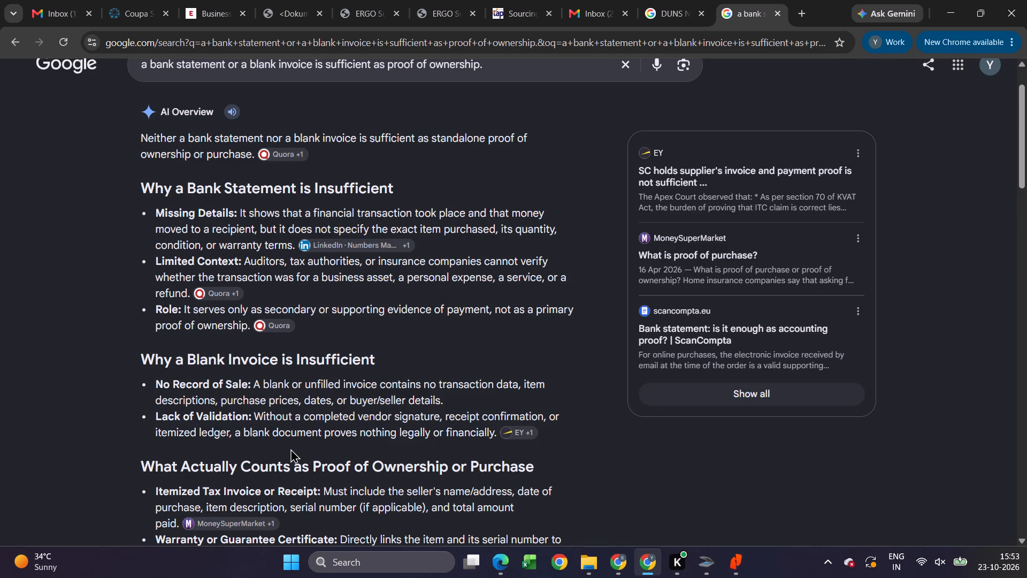
{"action": "scroll", "coordinate": [290, 448], "scroll_direction": "down", "scroll_amount": 3}
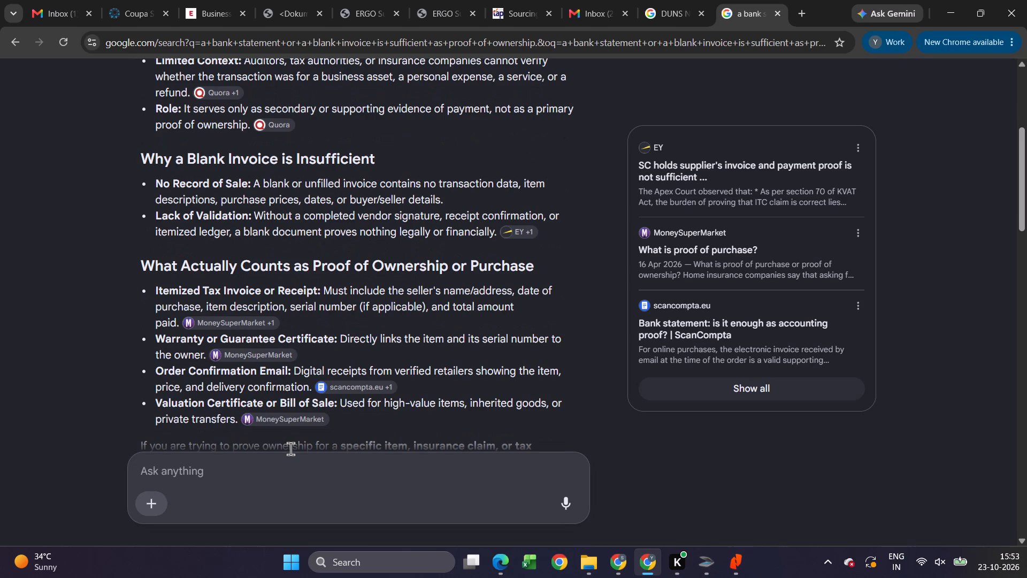
{"action": "scroll", "coordinate": [350, 369], "scroll_direction": "down", "scroll_amount": 3}
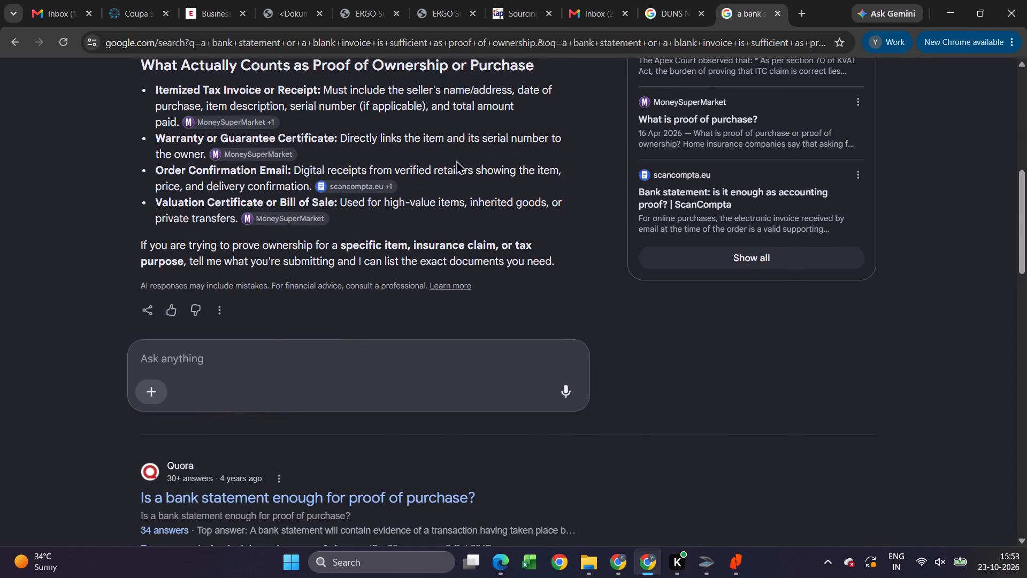
{"action": "left_click", "coordinate": [666, 0]}
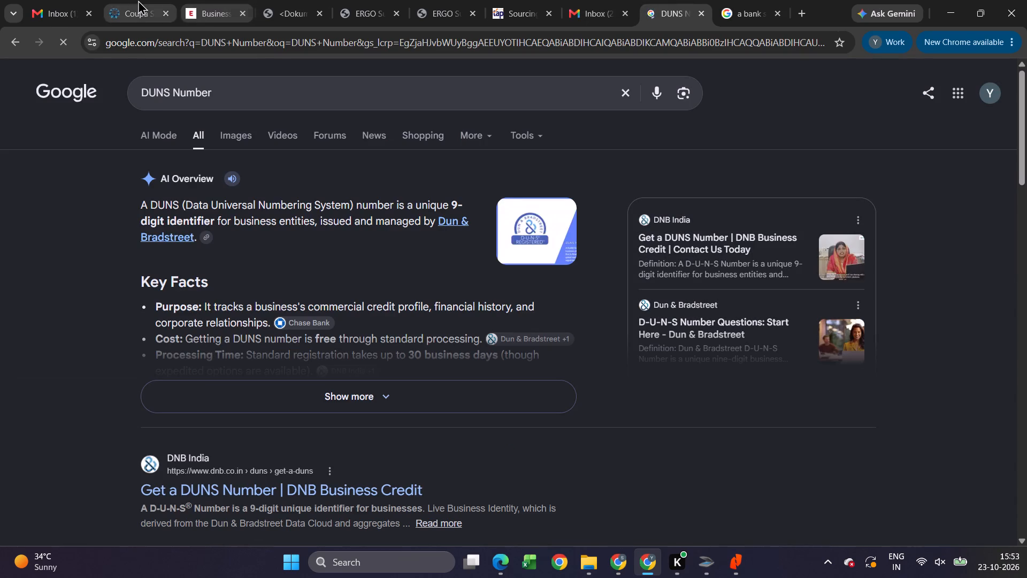
{"action": "left_click", "coordinate": [138, 0]}
{"action": "left_click", "coordinate": [481, 271]}
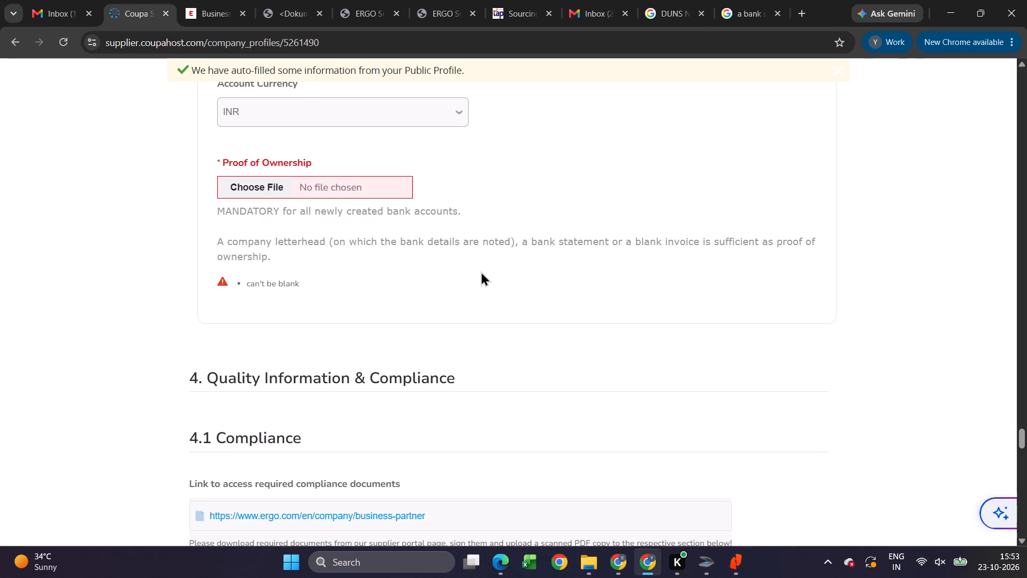